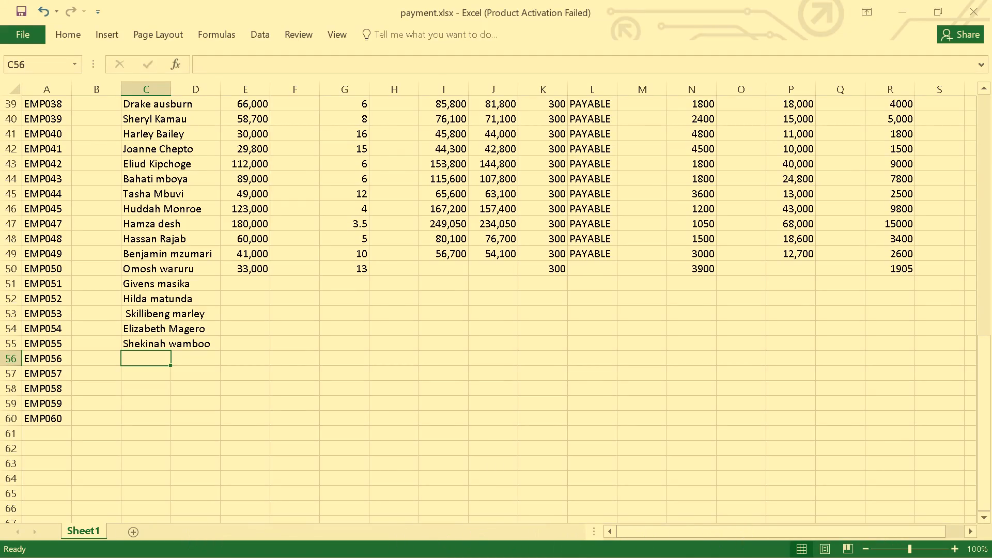
# Enter the employee's name for EMP056 in cell C56.
pyautogui.click(145, 360)
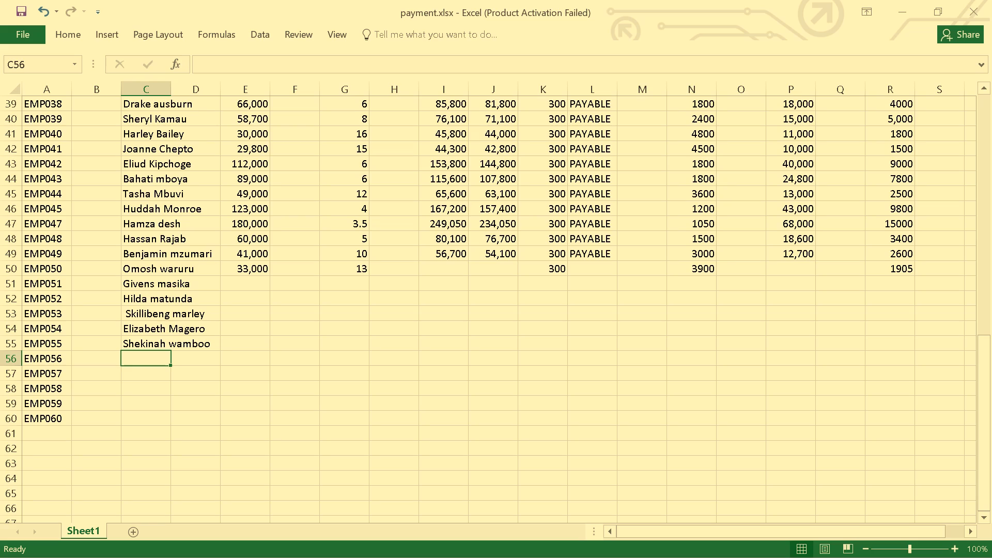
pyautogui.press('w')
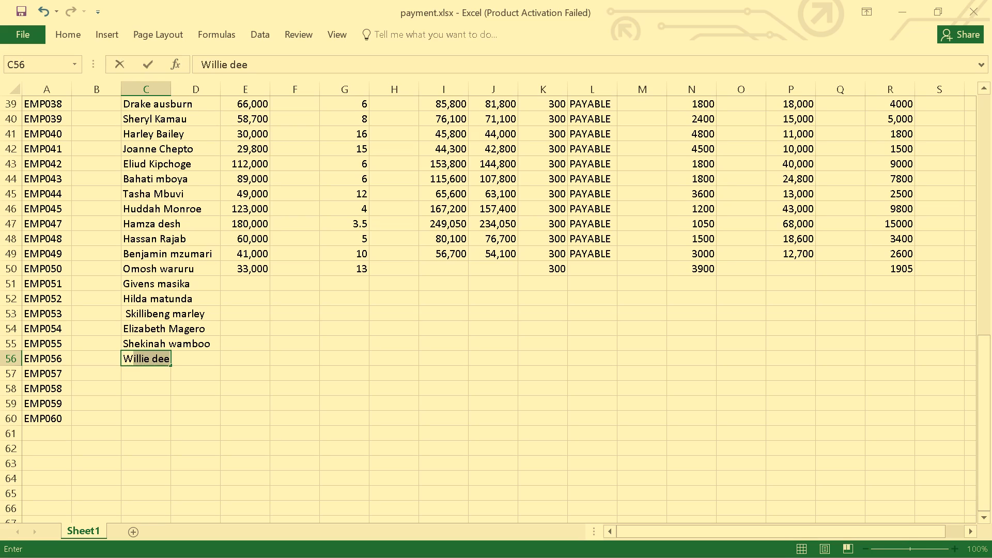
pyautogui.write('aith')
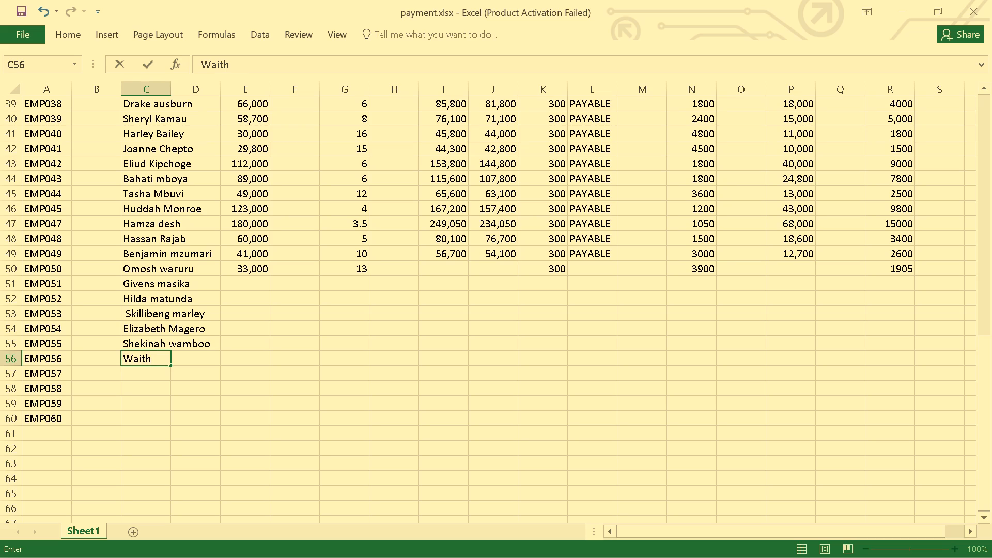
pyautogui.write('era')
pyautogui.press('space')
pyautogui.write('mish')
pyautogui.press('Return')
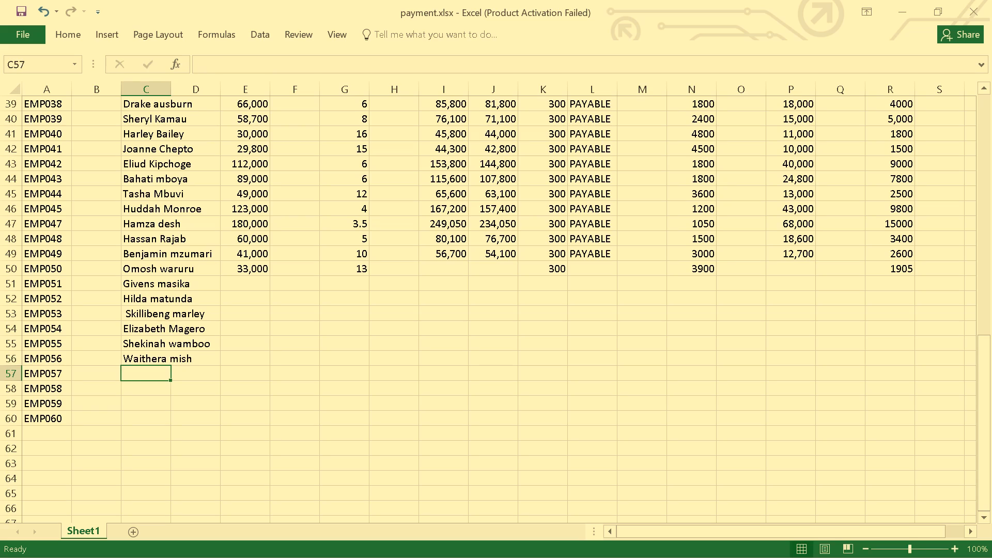
# Enter the employee's name for EMP057 in cell C57.
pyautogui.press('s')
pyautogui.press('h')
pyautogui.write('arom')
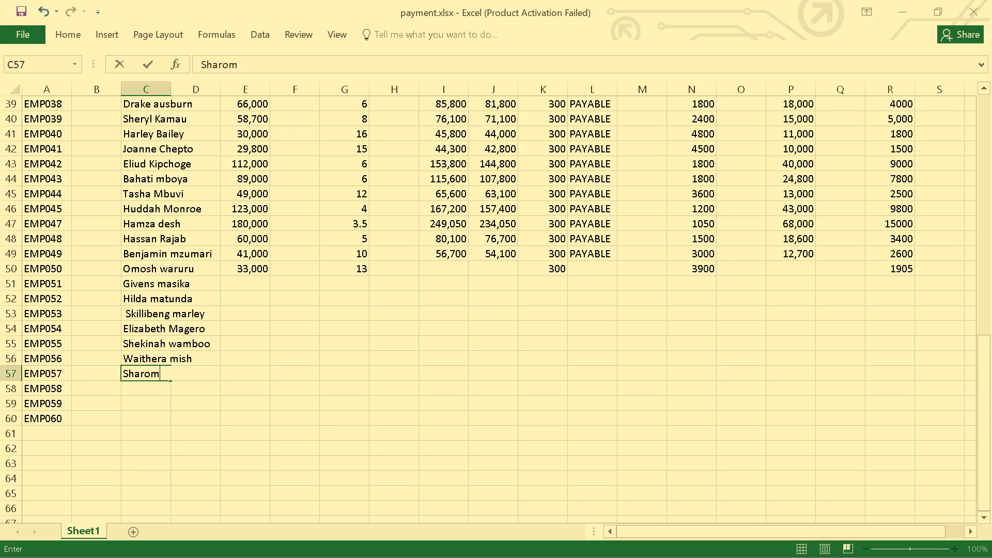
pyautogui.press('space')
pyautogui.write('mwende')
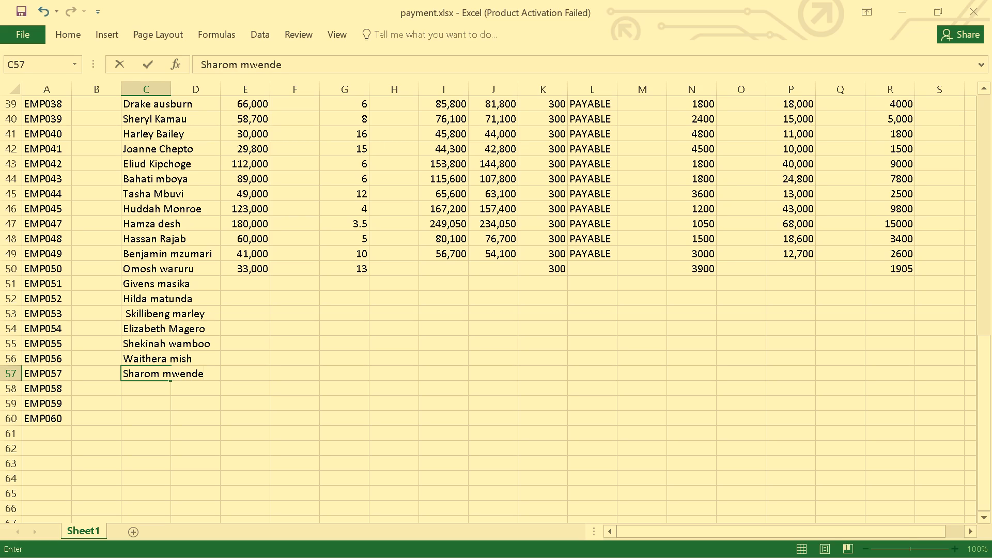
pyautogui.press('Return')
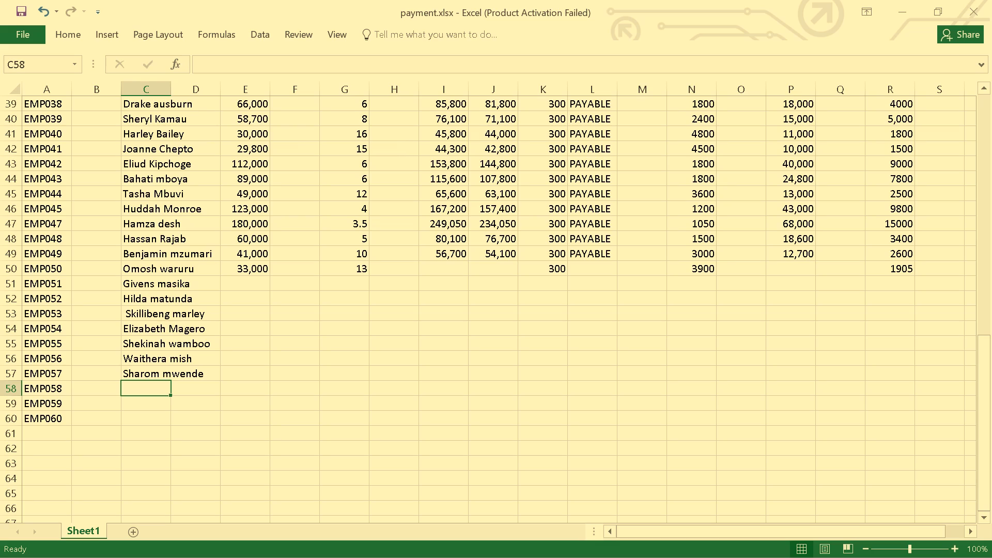
# Enter the employee's name for EMP058 in cell C58.
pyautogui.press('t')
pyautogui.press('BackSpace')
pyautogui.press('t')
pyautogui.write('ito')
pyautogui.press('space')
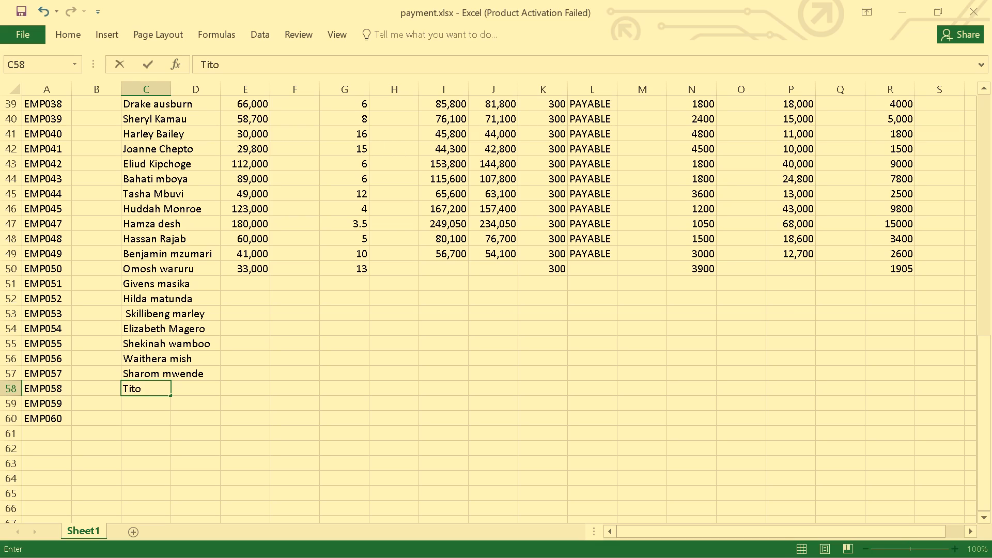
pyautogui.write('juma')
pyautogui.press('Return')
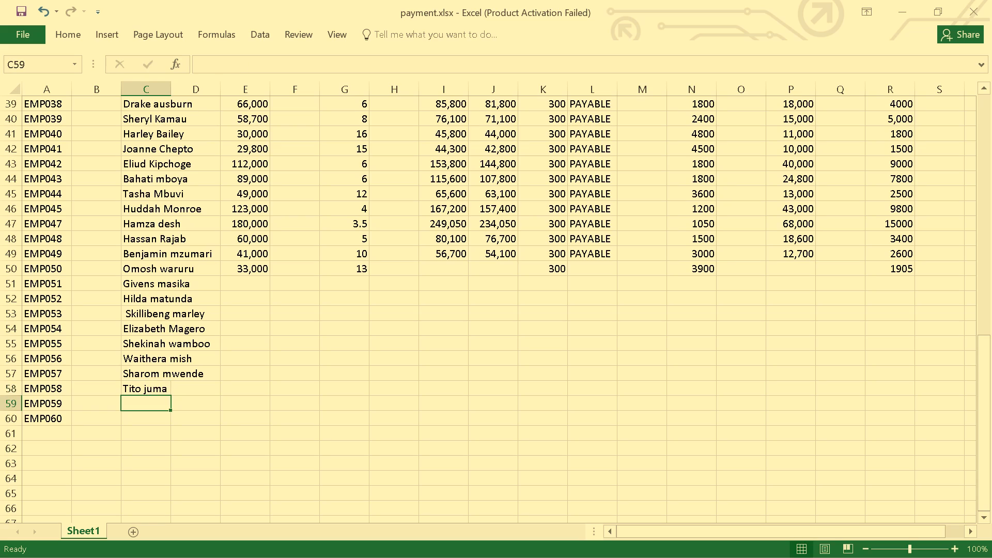
# Enter the employee's name for EMP059 in cell C59.
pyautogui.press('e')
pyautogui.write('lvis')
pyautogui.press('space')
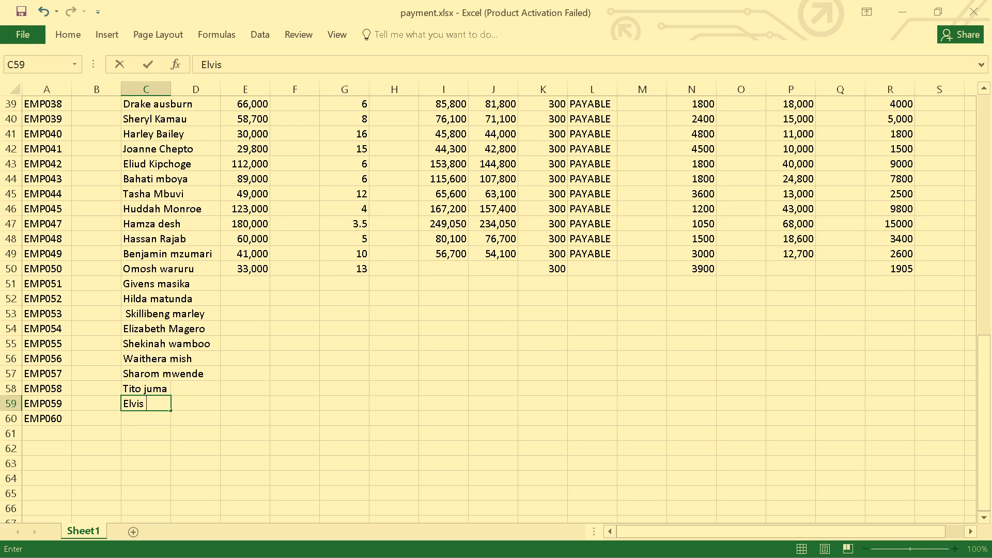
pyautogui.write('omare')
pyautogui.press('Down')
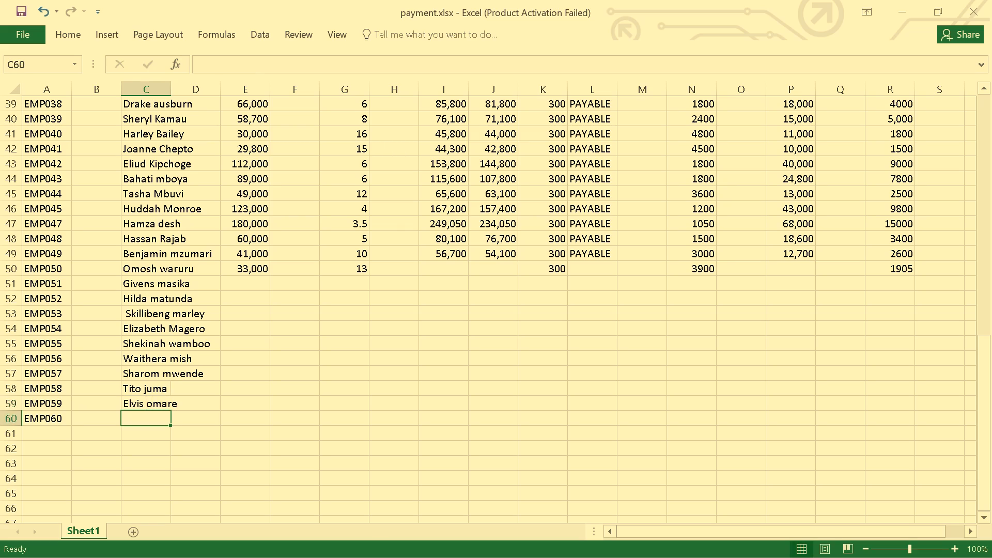
# Enter the employee's name for EMP060 in cell C60.
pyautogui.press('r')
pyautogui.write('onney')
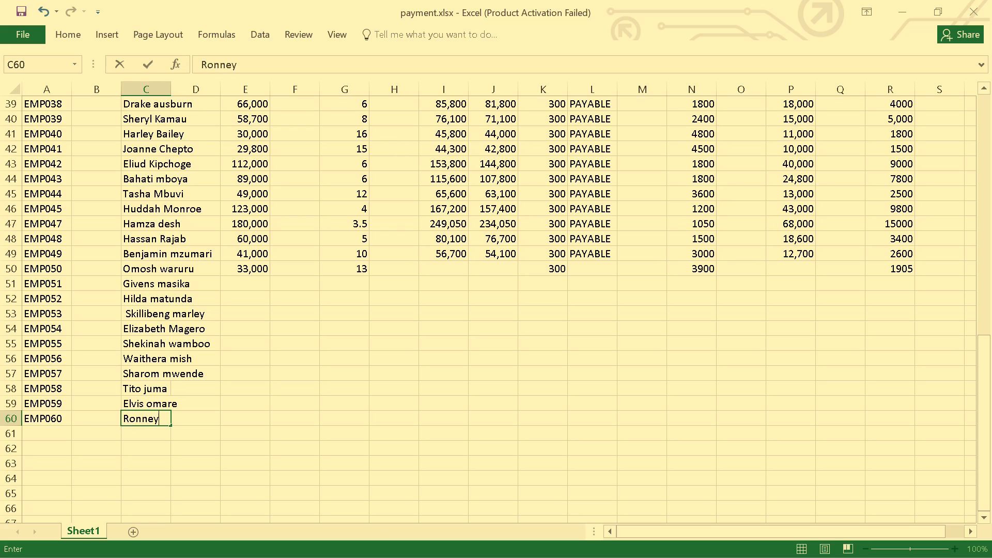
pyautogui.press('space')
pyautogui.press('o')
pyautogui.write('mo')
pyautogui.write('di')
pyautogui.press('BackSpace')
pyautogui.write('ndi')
pyautogui.click(164, 406)
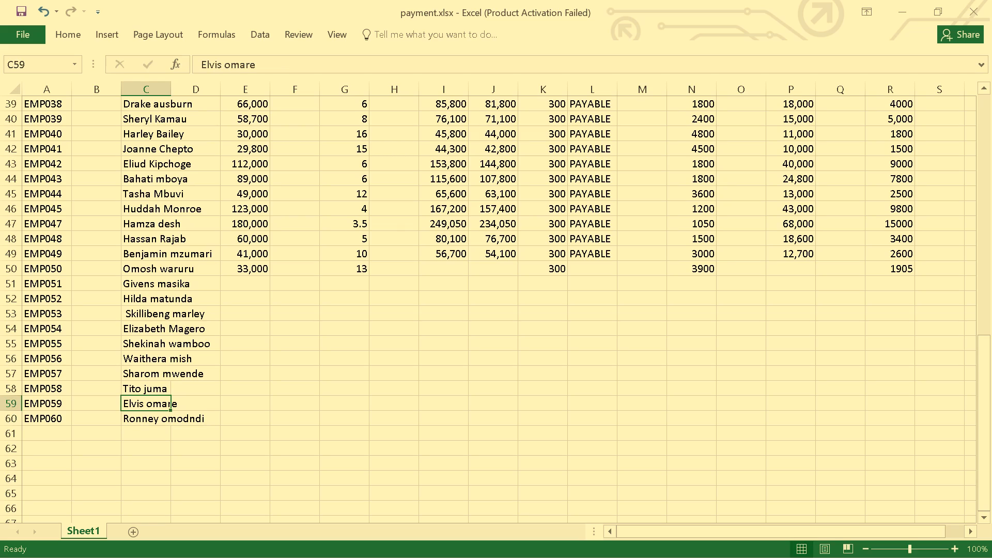
pyautogui.click(267, 64)
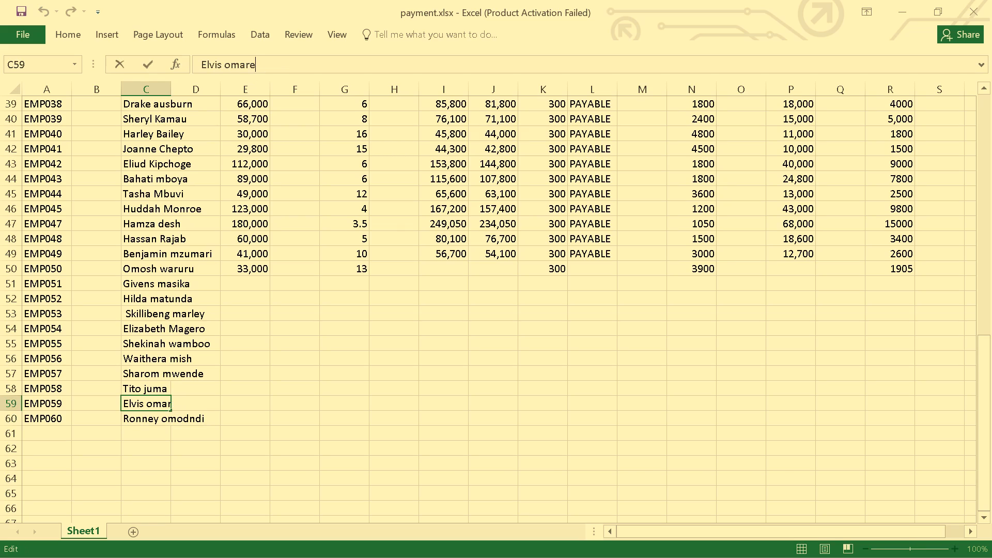
pyautogui.press('BackSpace')
pyautogui.press('BackSpace')
pyautogui.press('BackSpace')
pyautogui.press('BackSpace')
pyautogui.press('BackSpace')
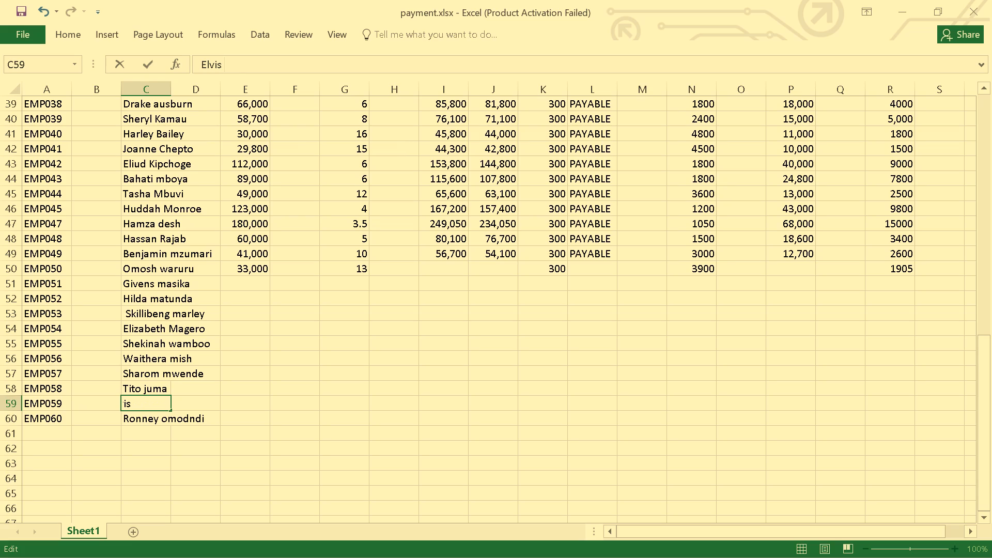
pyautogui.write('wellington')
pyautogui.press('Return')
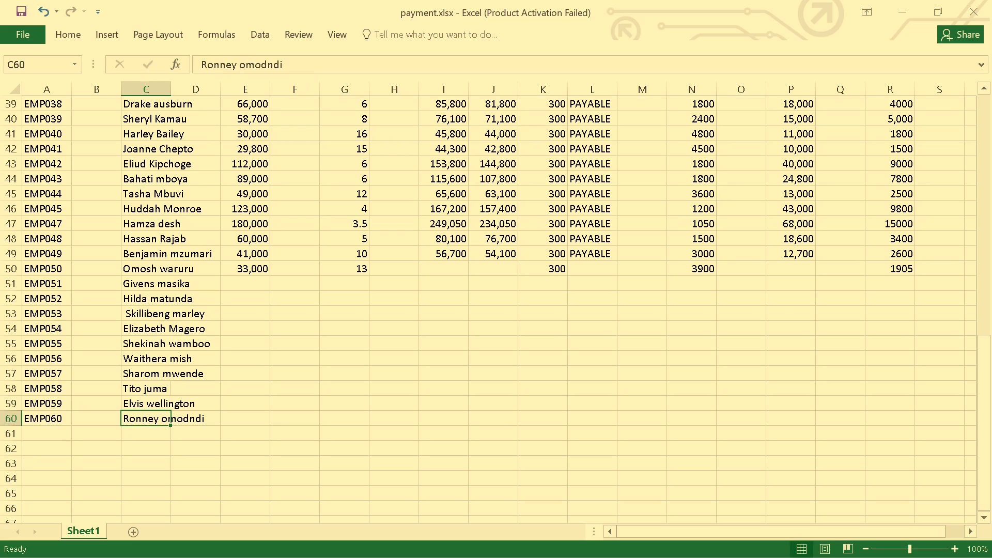
pyautogui.click(149, 389)
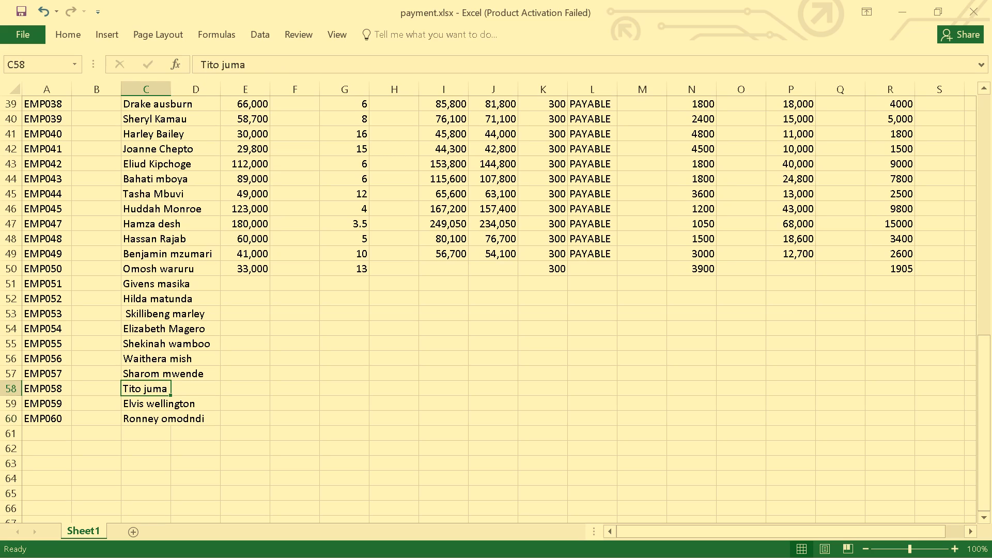
pyautogui.click(222, 65)
pyautogui.press('BackSpace')
pyautogui.press('BackSpace')
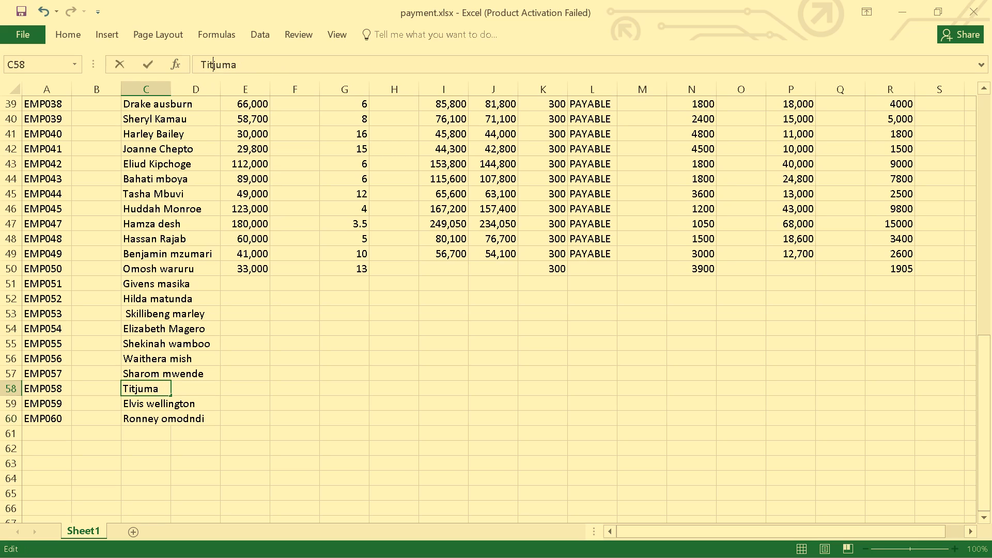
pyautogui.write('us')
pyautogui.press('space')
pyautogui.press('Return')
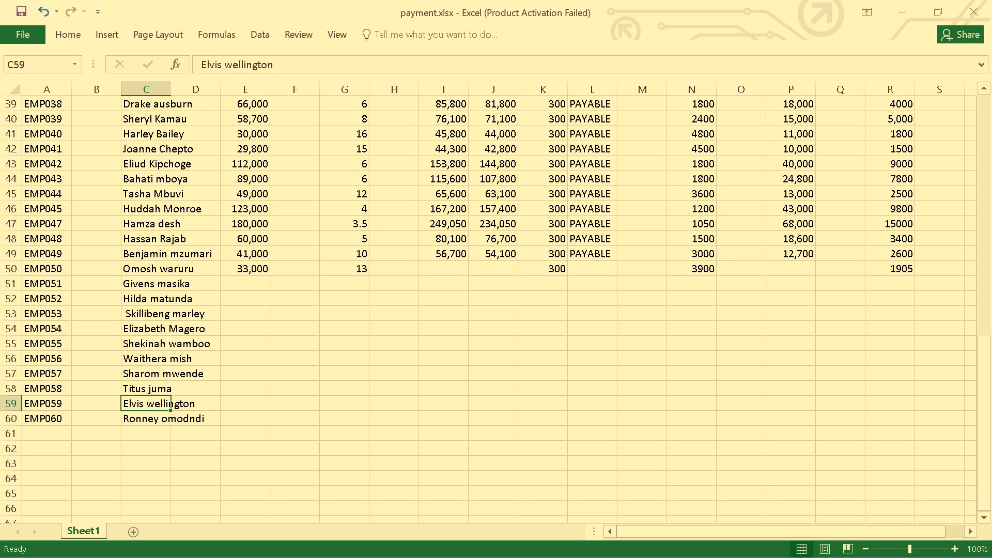
# Change the column E amount for employee EMP050 in cell E50 to 38000.
pyautogui.click(239, 281)
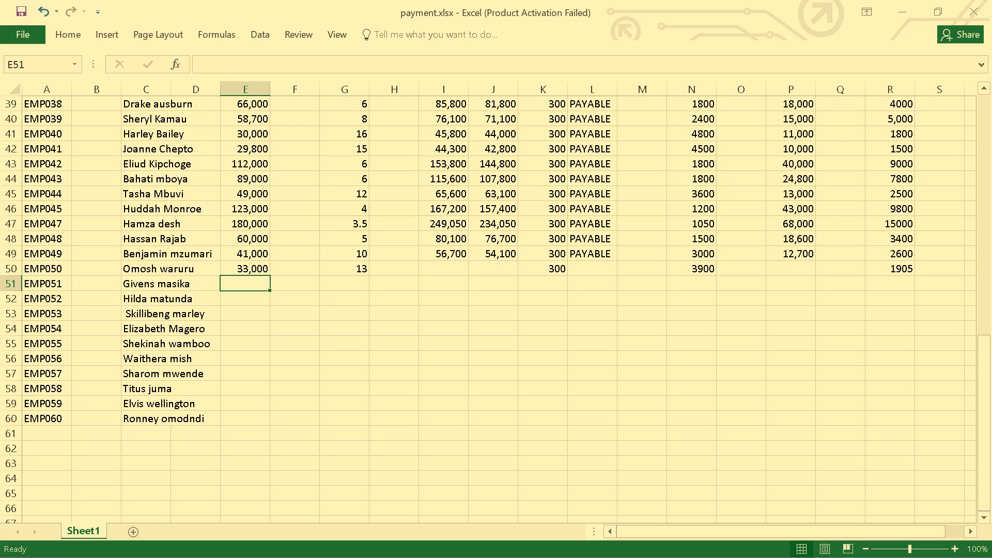
pyautogui.click(251, 266)
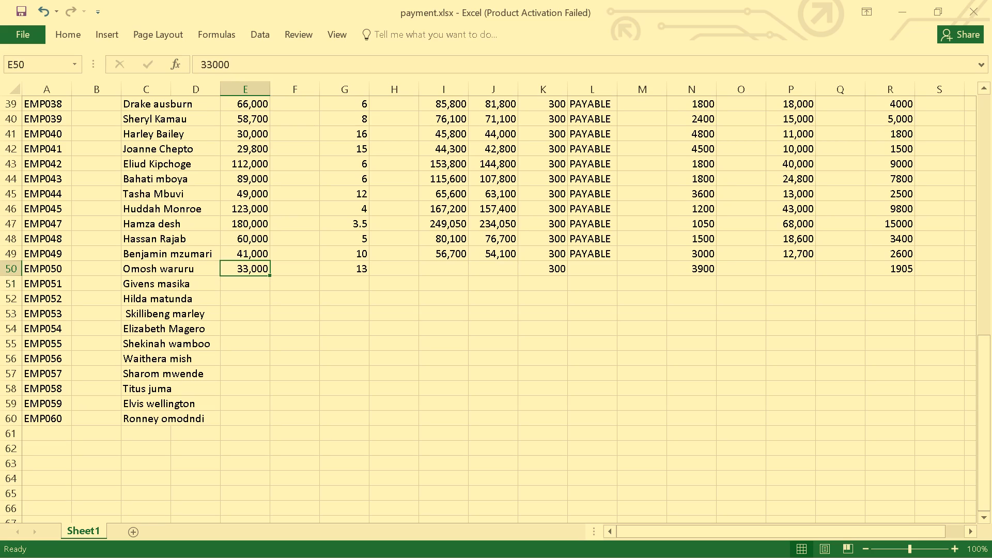
pyautogui.click(211, 66)
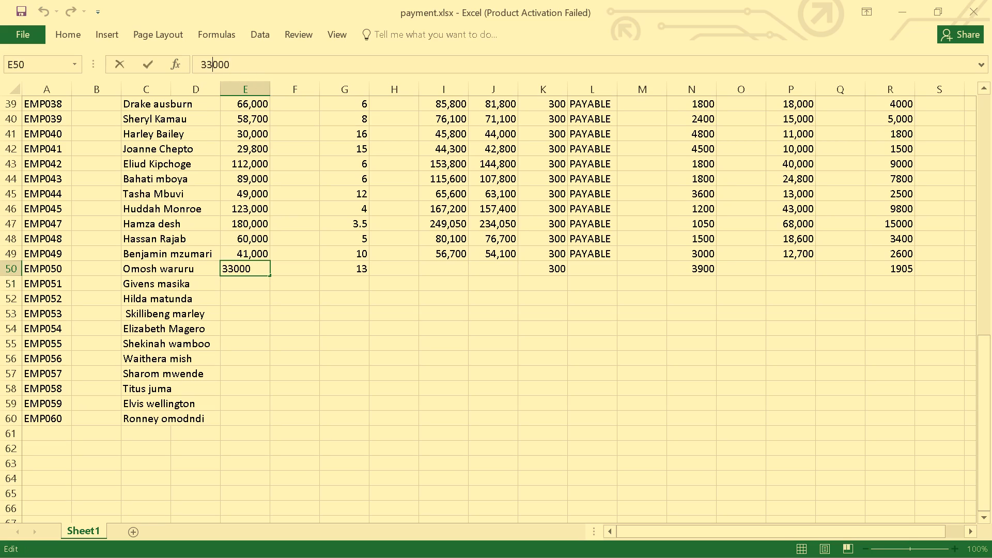
pyautogui.press('BackSpace')
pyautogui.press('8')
pyautogui.press('Return')
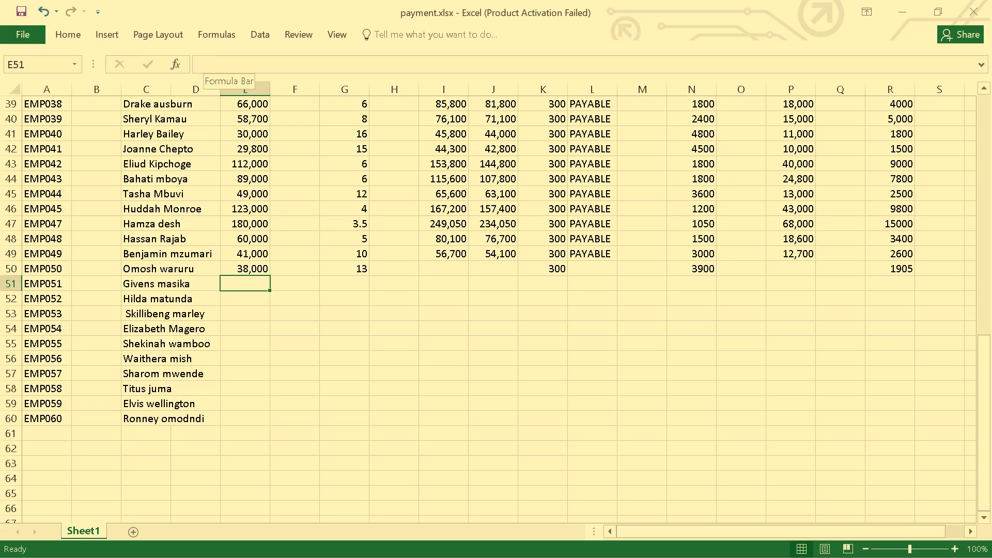
# Enter the column E amounts for EMP051 to EMP053 in cells E51 to E53: 100,000, 79000 and 66,800.
pyautogui.click(251, 284)
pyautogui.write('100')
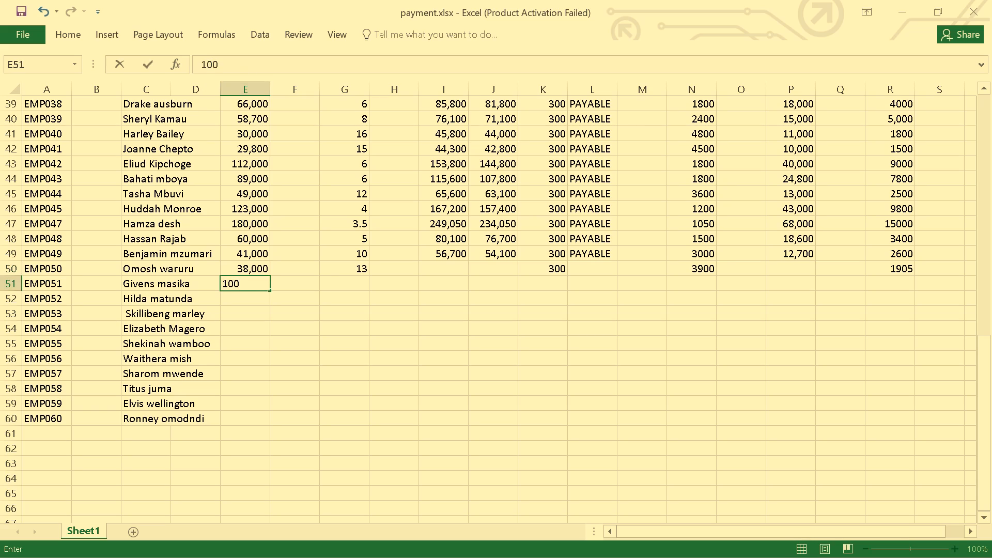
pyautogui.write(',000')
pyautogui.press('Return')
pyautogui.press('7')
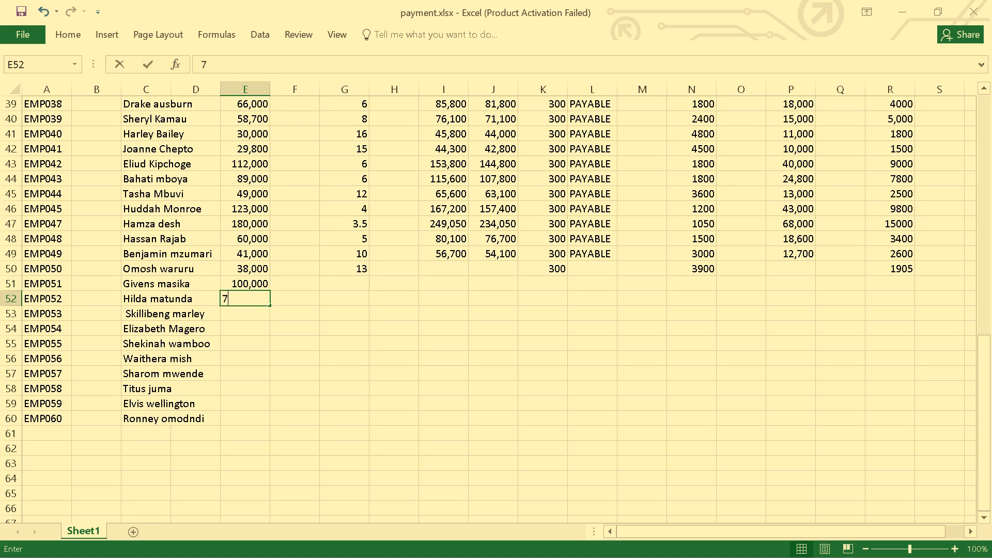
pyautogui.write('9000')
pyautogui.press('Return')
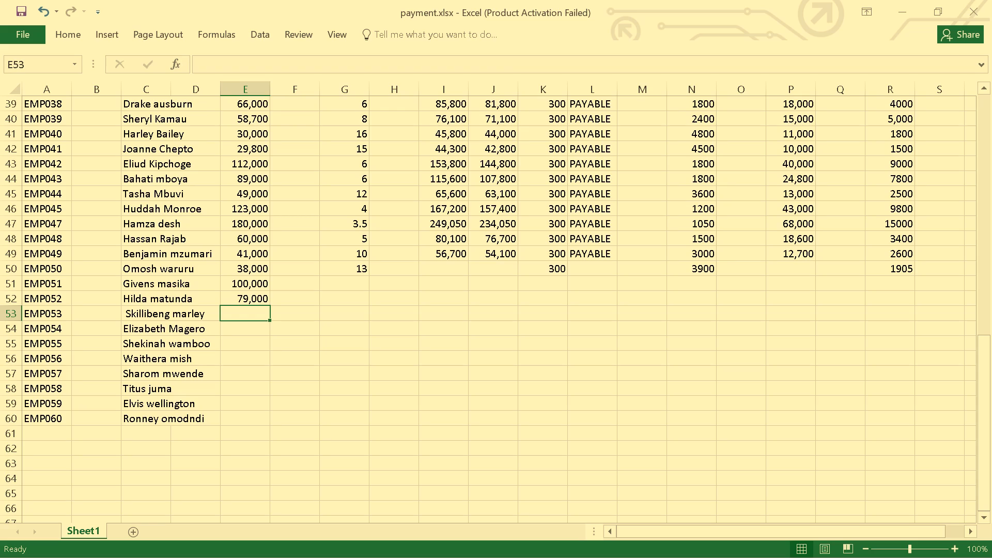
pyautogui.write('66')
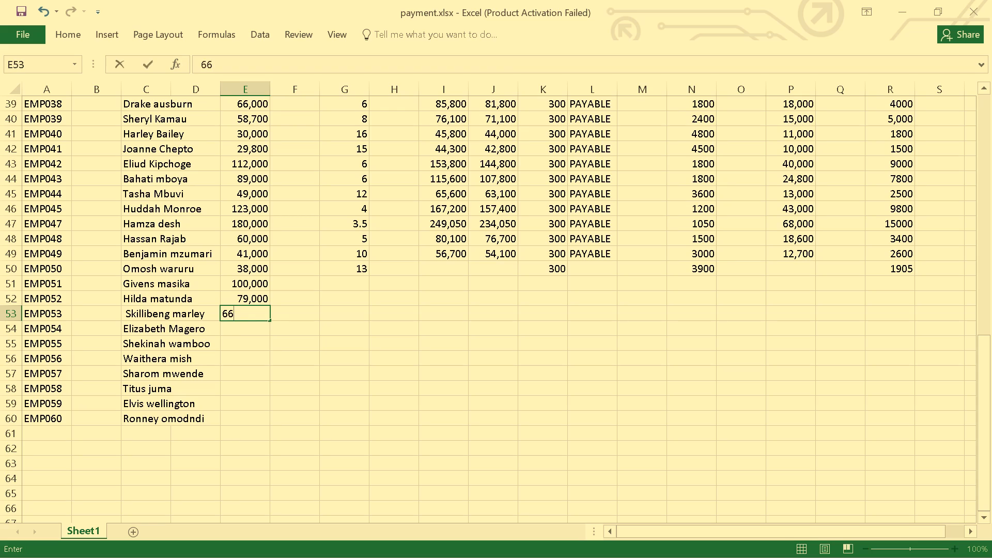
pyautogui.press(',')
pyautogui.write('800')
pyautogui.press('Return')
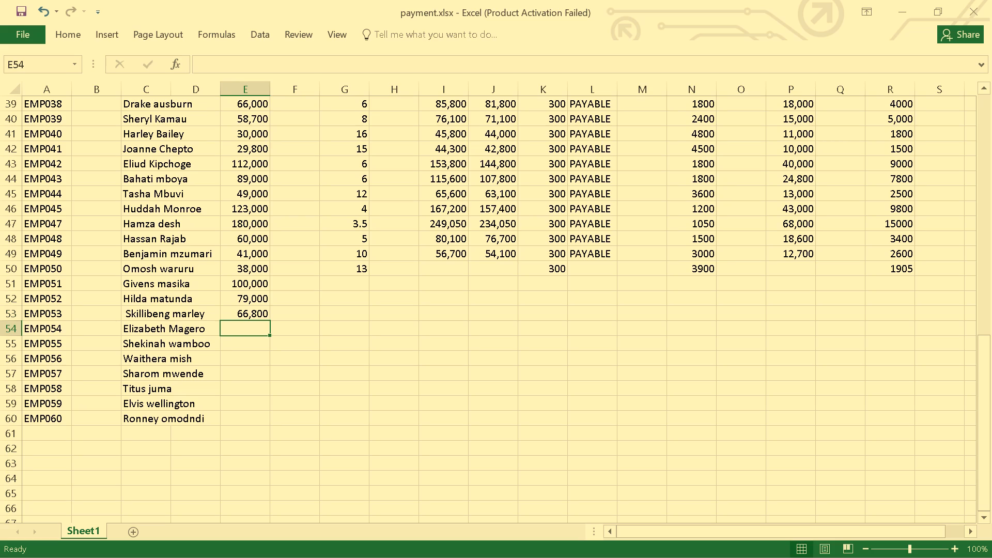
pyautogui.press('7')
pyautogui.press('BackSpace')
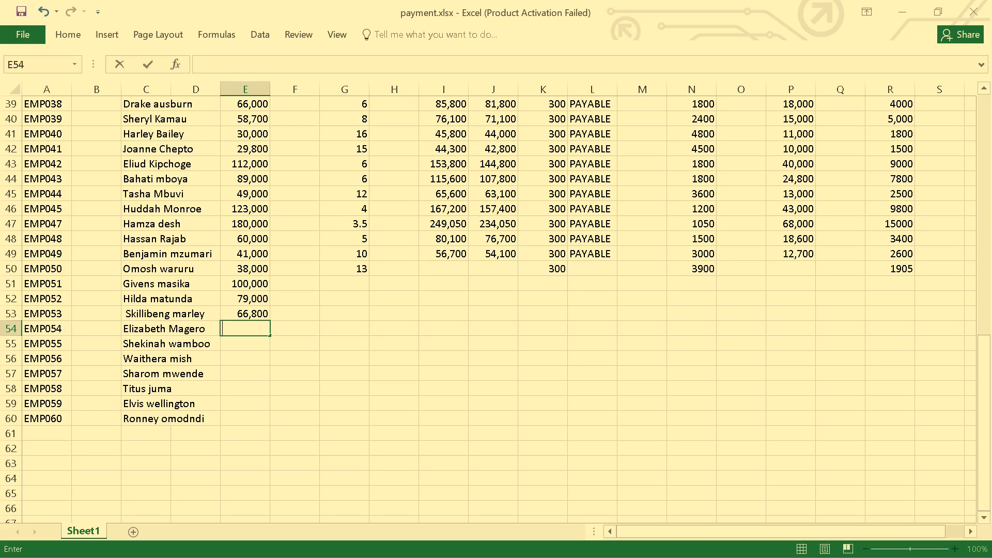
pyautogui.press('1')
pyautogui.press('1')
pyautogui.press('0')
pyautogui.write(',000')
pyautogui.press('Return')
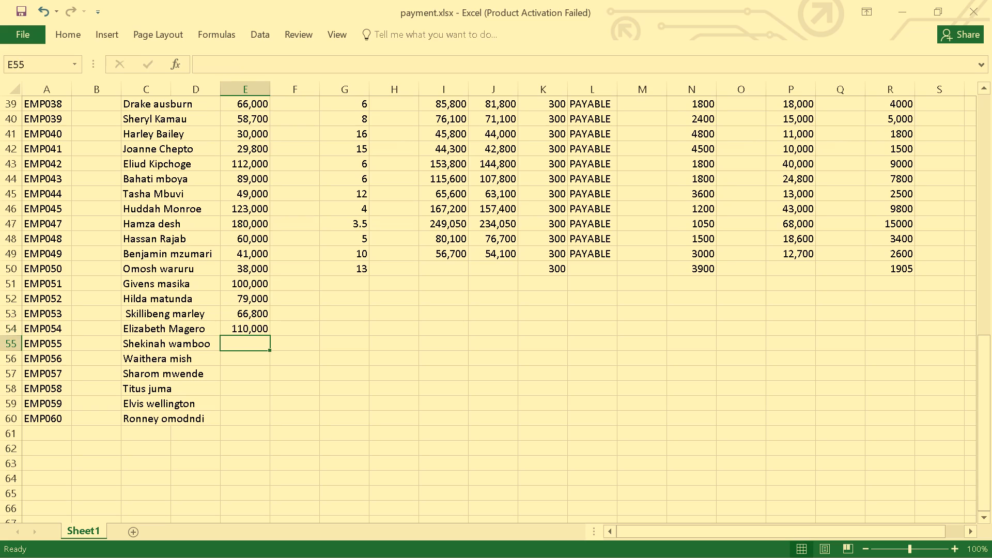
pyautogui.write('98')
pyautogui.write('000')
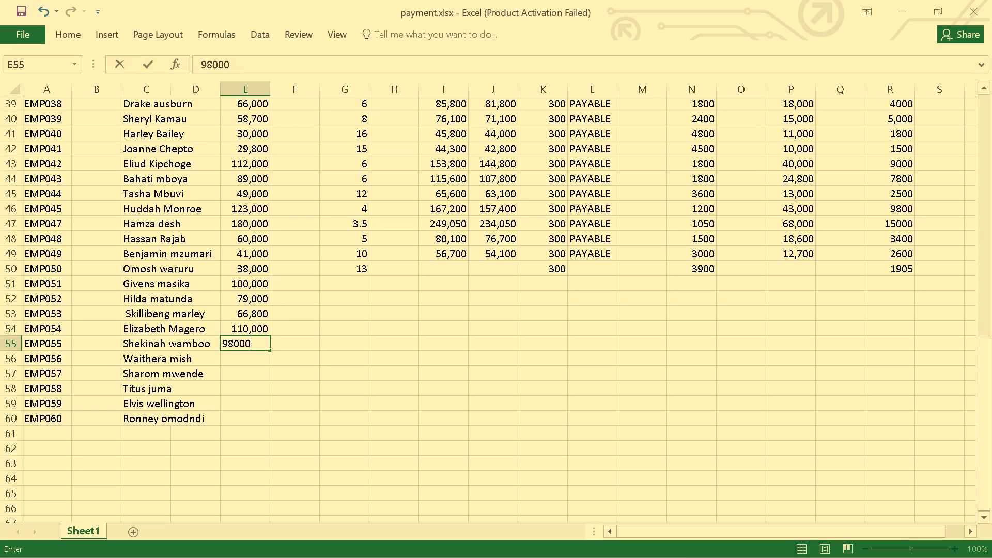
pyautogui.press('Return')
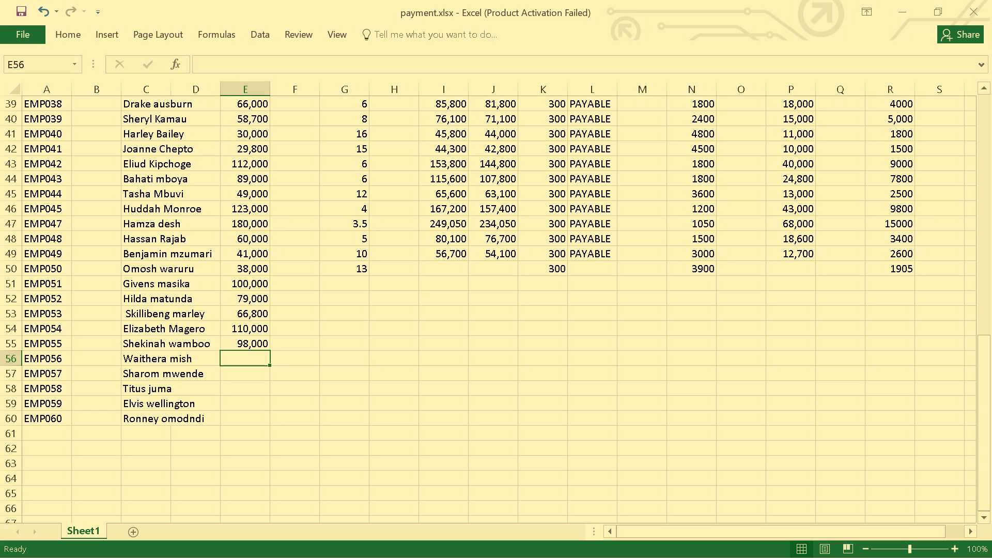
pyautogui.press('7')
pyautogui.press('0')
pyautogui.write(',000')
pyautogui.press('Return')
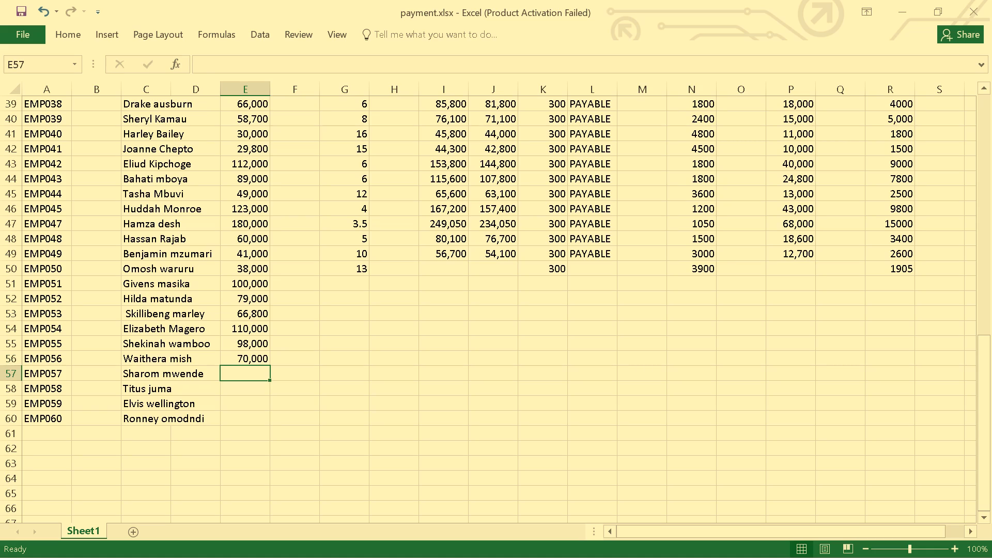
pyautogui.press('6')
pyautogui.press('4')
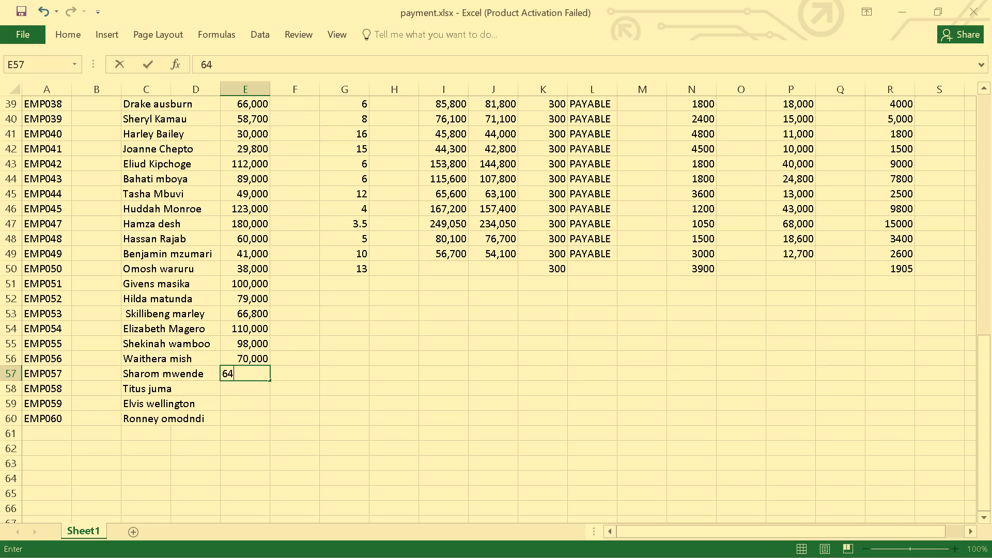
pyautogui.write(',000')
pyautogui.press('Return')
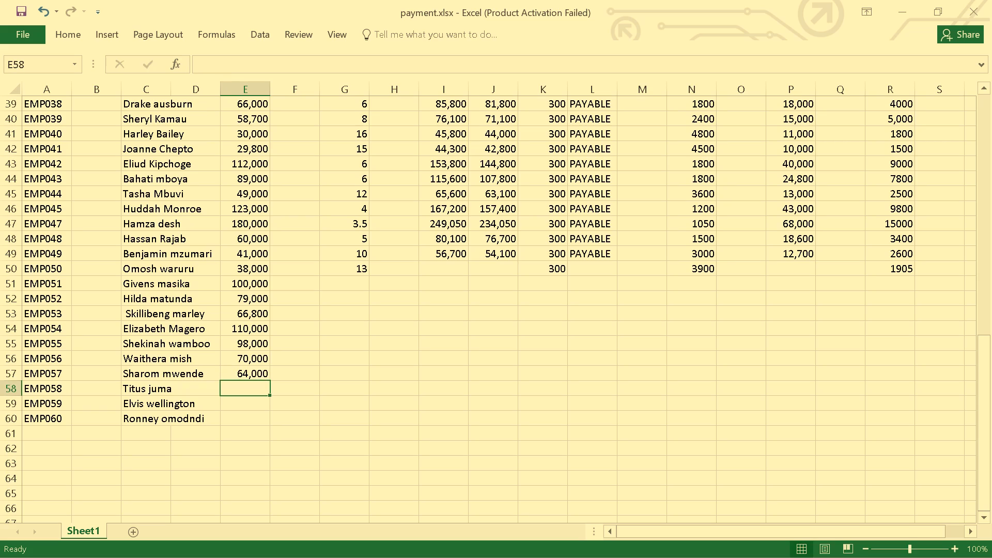
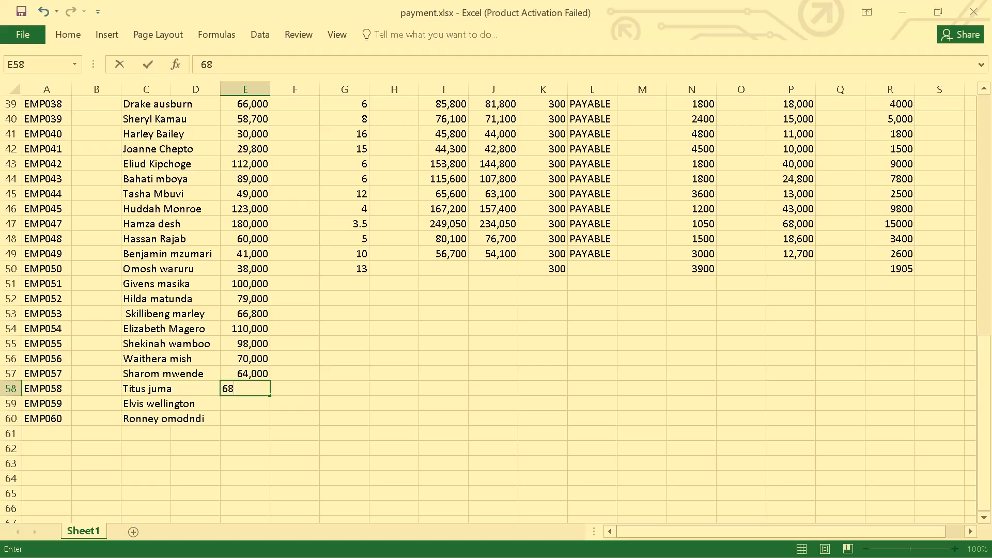
pyautogui.write(',00')
pyautogui.press('0')
pyautogui.press('Return')
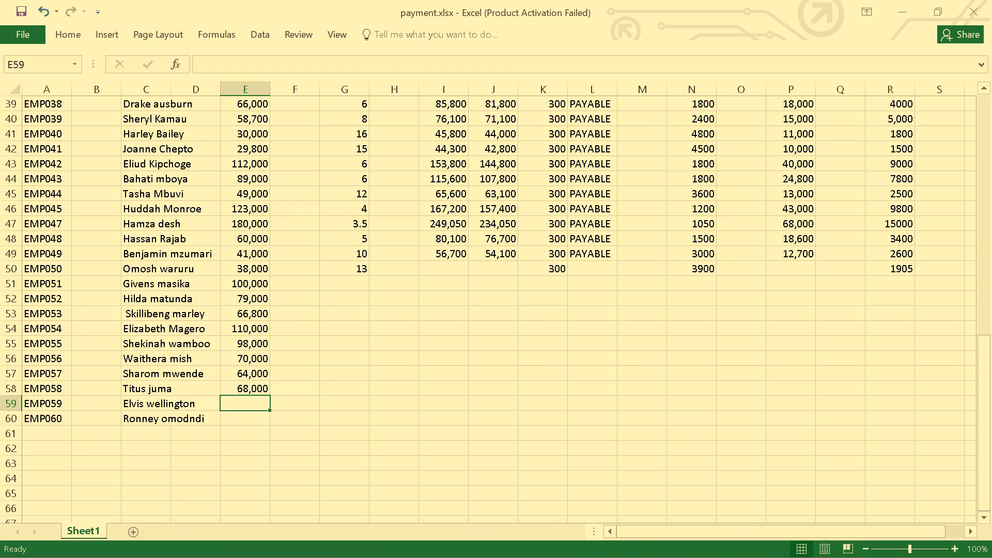
# Review the entered column E amounts for employees EMP053 to EMP058, ending at the empty cell E59.
pyautogui.click(263, 393)
pyautogui.press('Up')
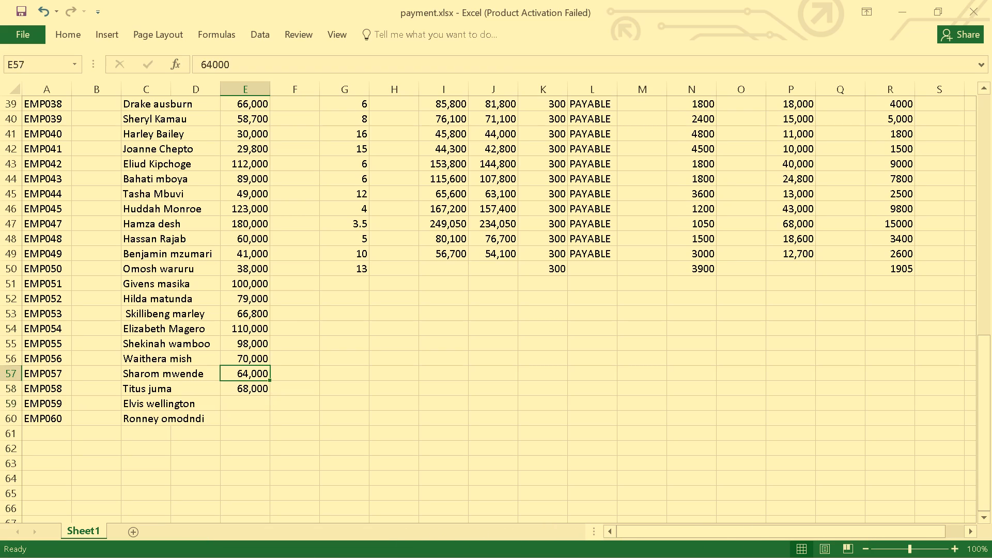
pyautogui.press('Up')
pyautogui.press('Up')
pyautogui.press('Up')
pyautogui.press('Up')
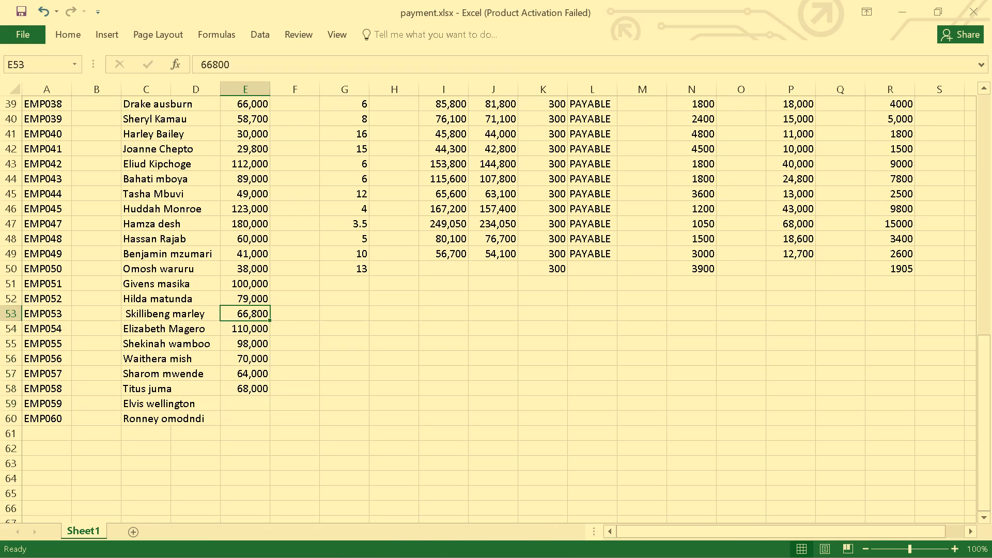
pyautogui.press('Down')
pyautogui.press('Down')
pyautogui.press('Down')
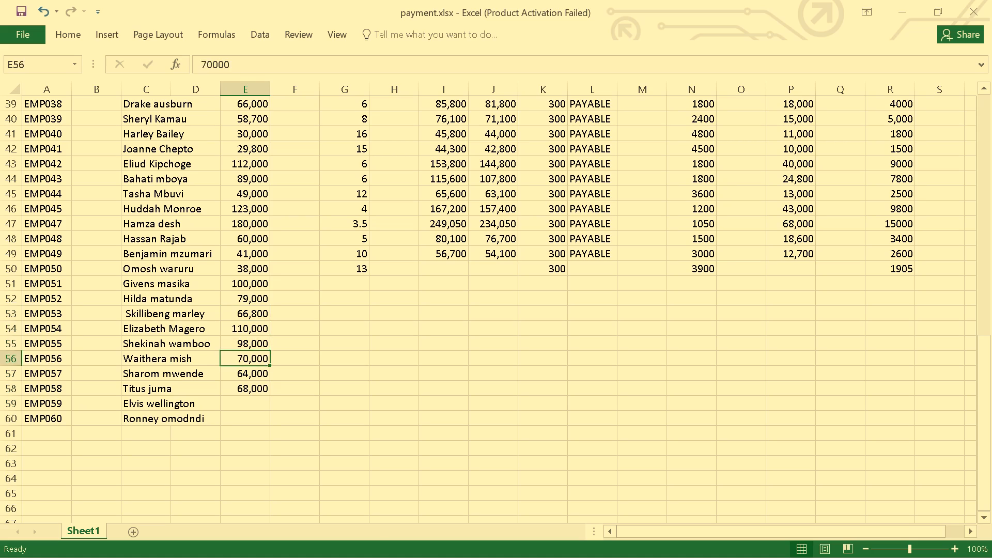
pyautogui.press('Down')
pyautogui.press('Down')
pyautogui.press('Down')
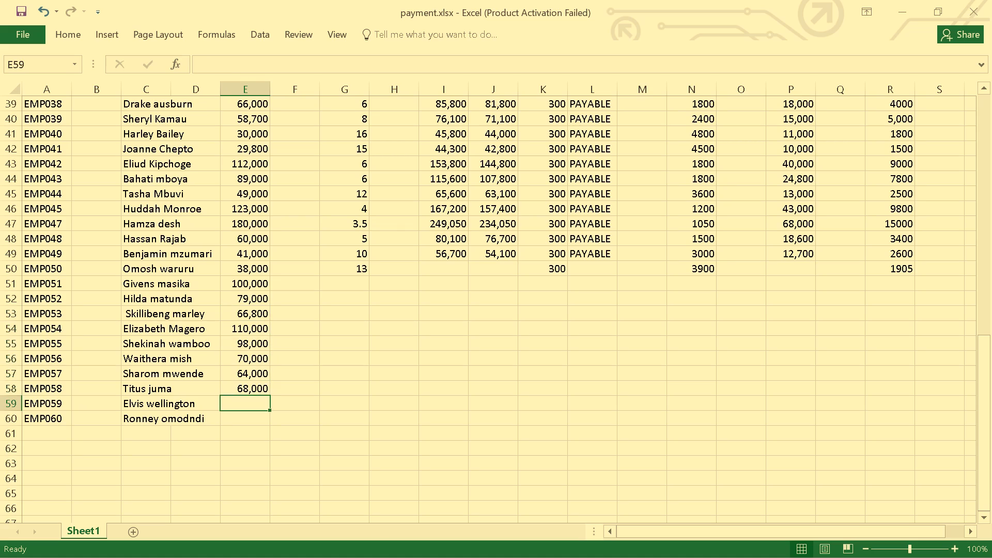
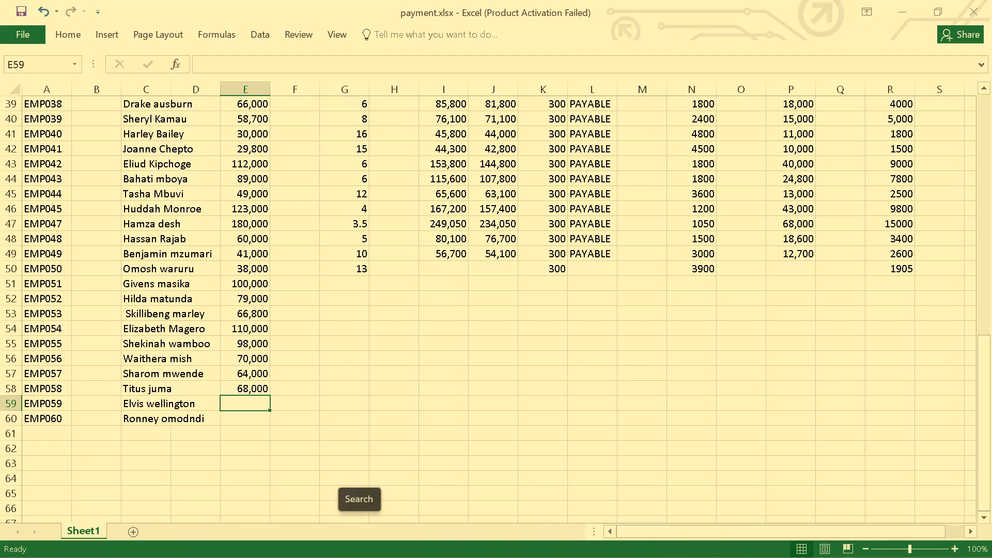
pyautogui.click(249, 401)
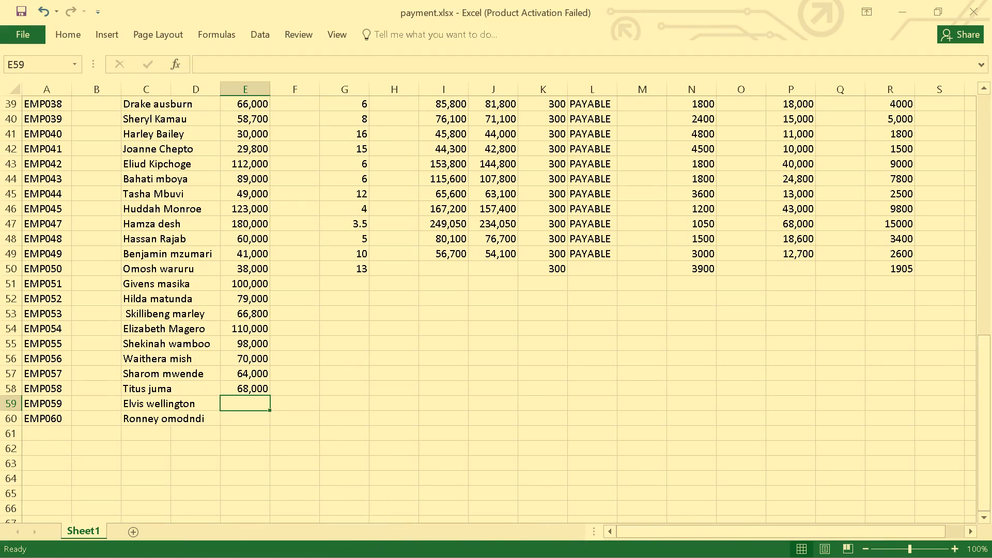
pyautogui.press('7')
pyautogui.press('BackSpace')
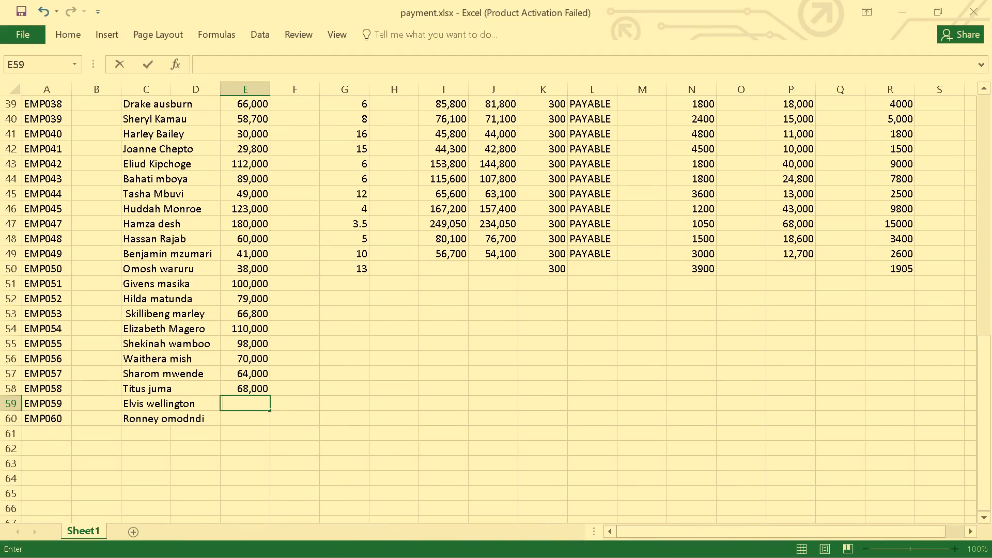
pyautogui.press('9')
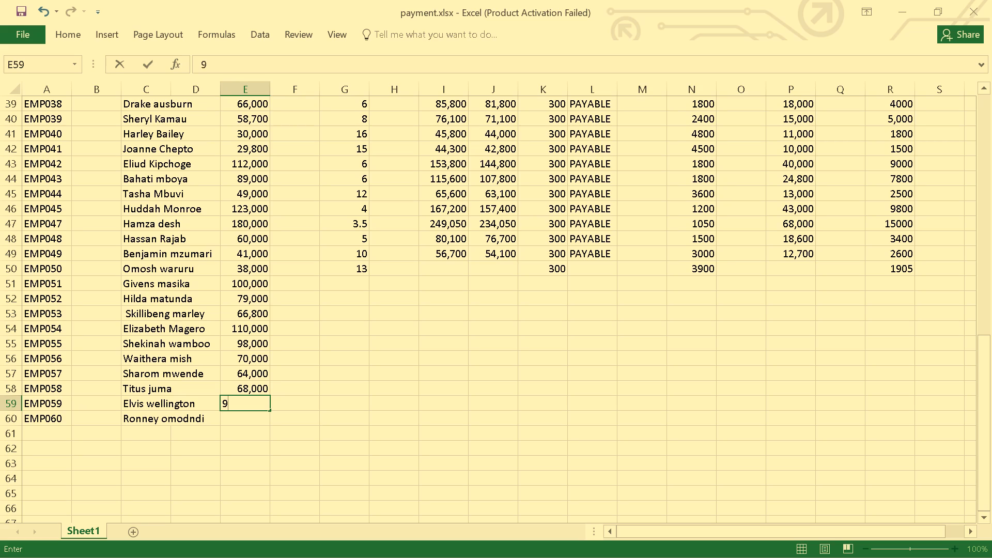
pyautogui.press('0')
pyautogui.press(',')
pyautogui.write('500')
pyautogui.press('Return')
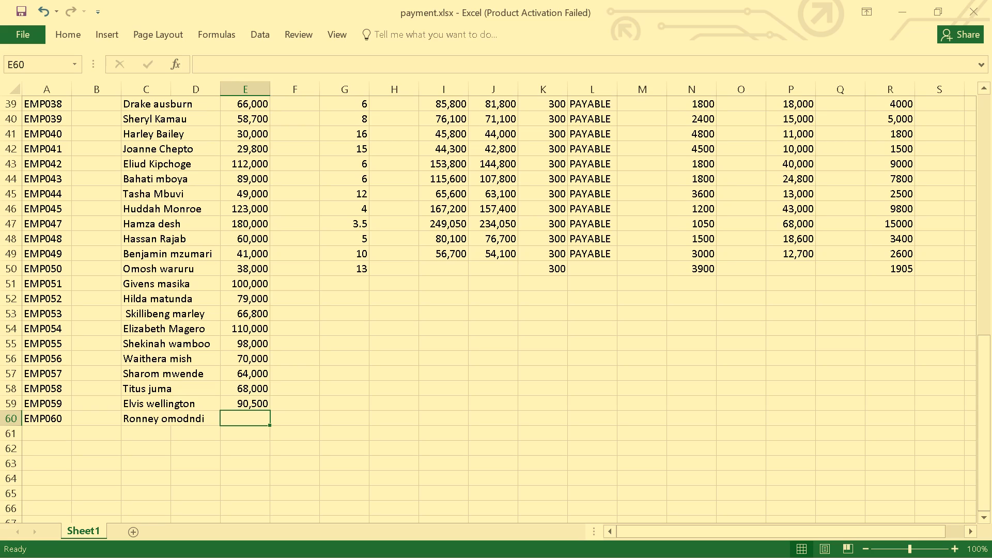
# Enter 120,000 as the column E amount for employee EMP060 in cell E60 and move to column G of that row.
pyautogui.write('12')
pyautogui.press('0')
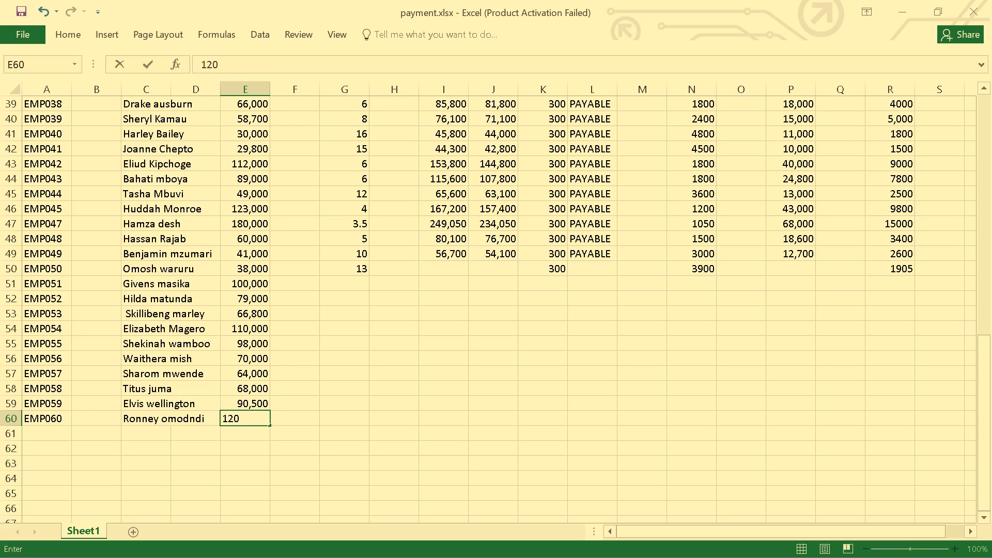
pyautogui.write(',000')
pyautogui.press('Right')
pyautogui.press('Right')
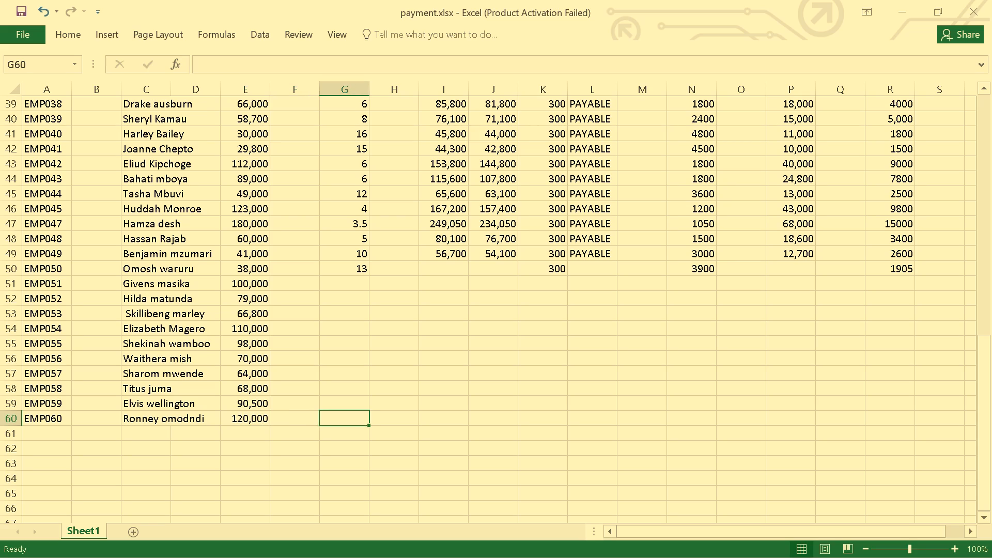
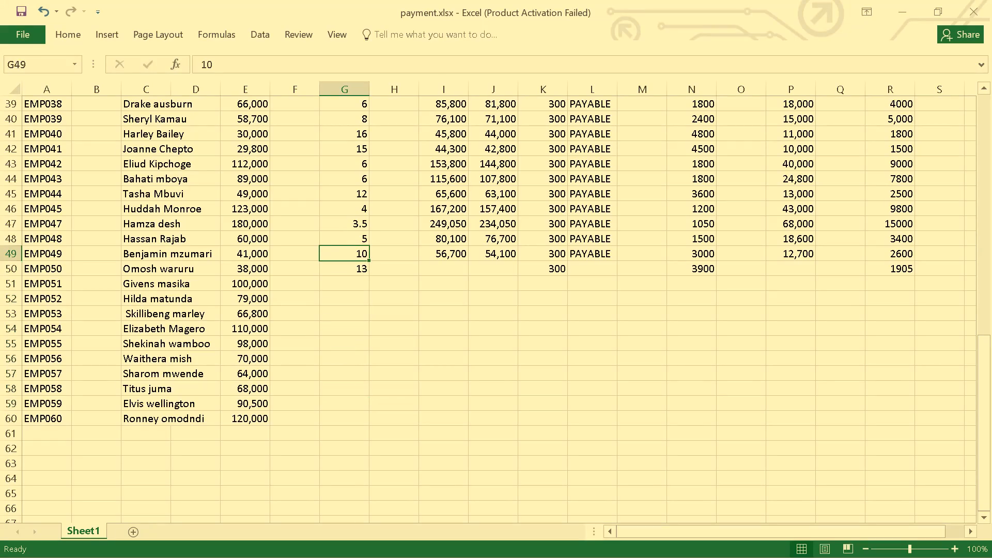
# Review the column G cells for employees EMP050 to EMP060 and the column C names for EMP056 to EMP060.
pyautogui.press('Down')
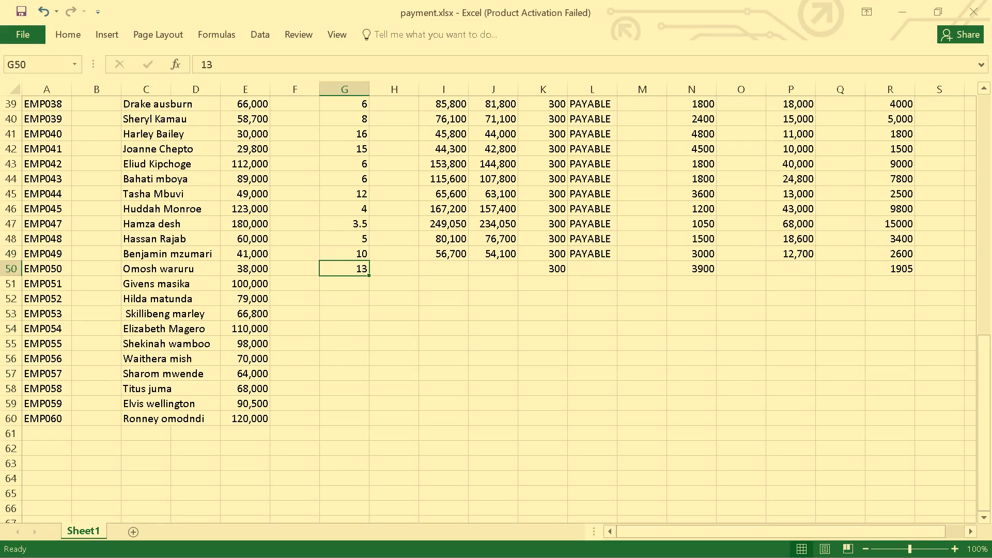
pyautogui.press('Down')
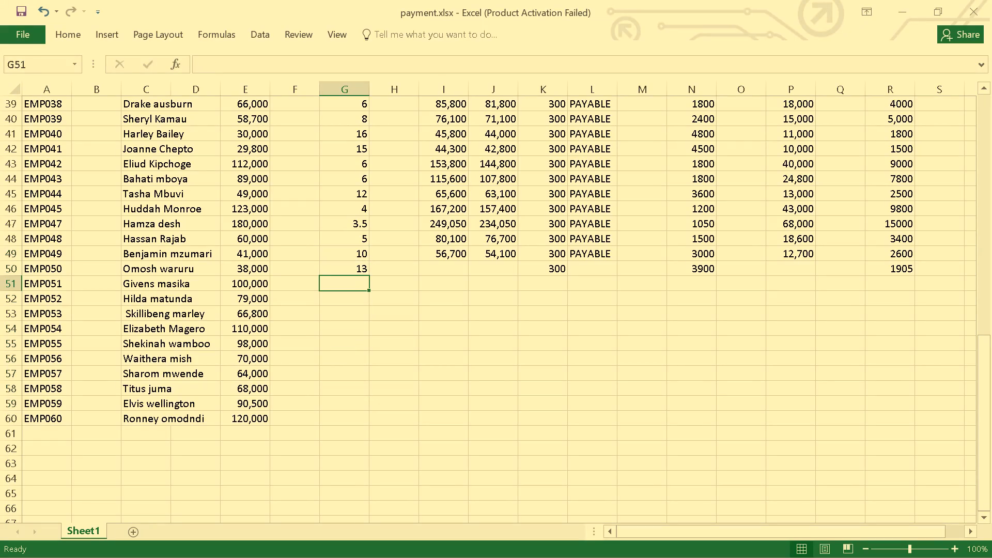
pyautogui.press('Down')
pyautogui.press('Down')
pyautogui.press('Down')
pyautogui.press('Down')
pyautogui.press('Down')
pyautogui.press('Down')
pyautogui.press('Down')
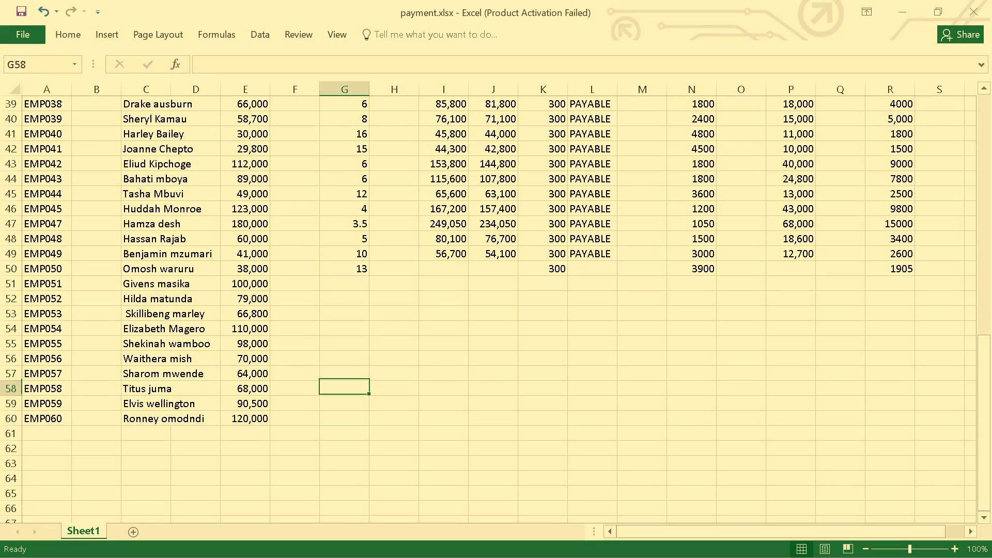
pyautogui.press('Down')
pyautogui.press('Down')
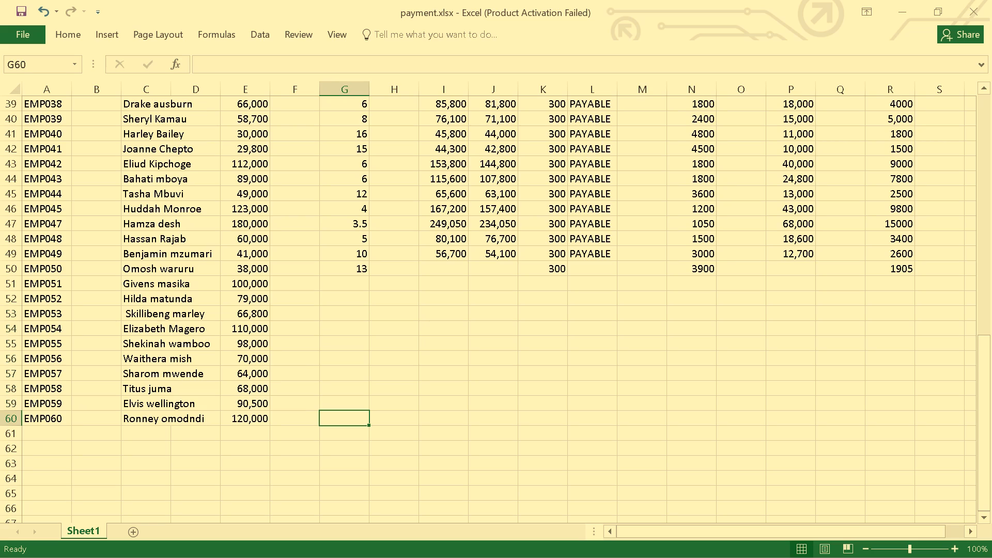
pyautogui.press('Left')
pyautogui.press('Left')
pyautogui.press('Left')
pyautogui.press('Left')
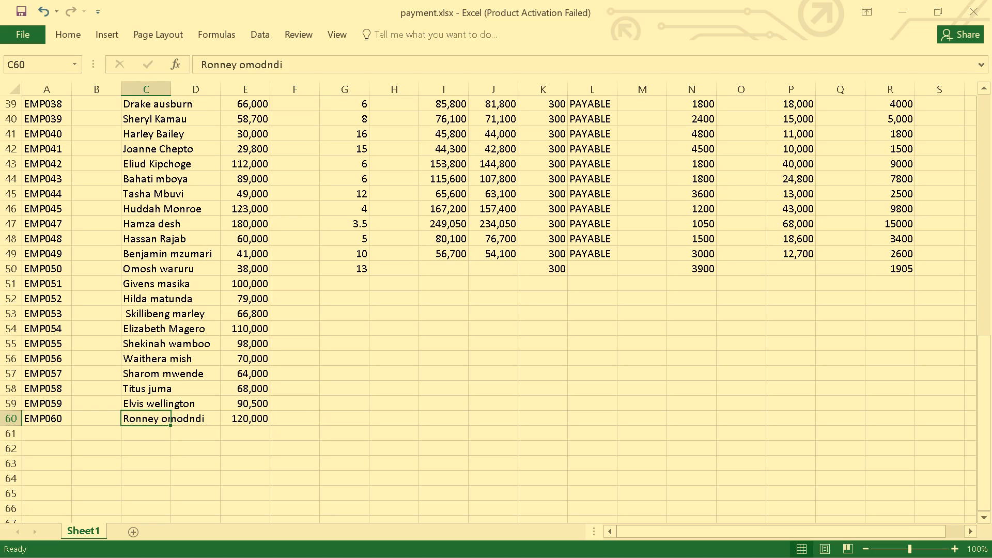
pyautogui.press('Up')
pyautogui.press('Up')
pyautogui.press('Up')
pyautogui.press('Up')
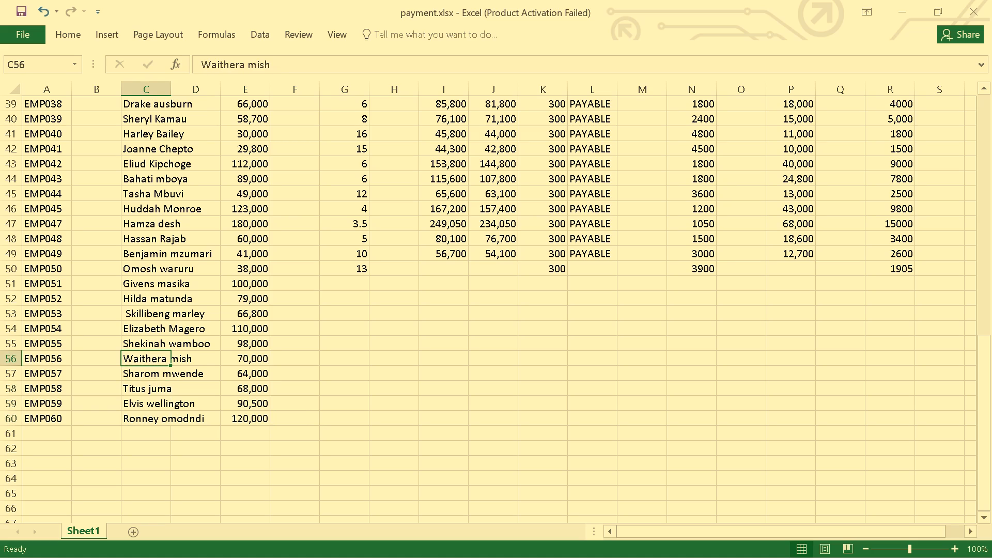
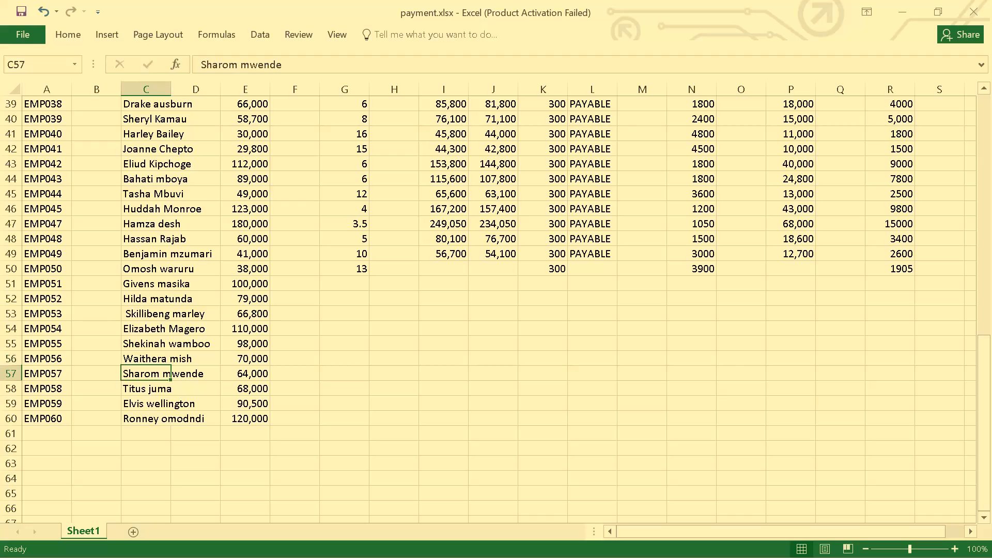
pyautogui.click(348, 284)
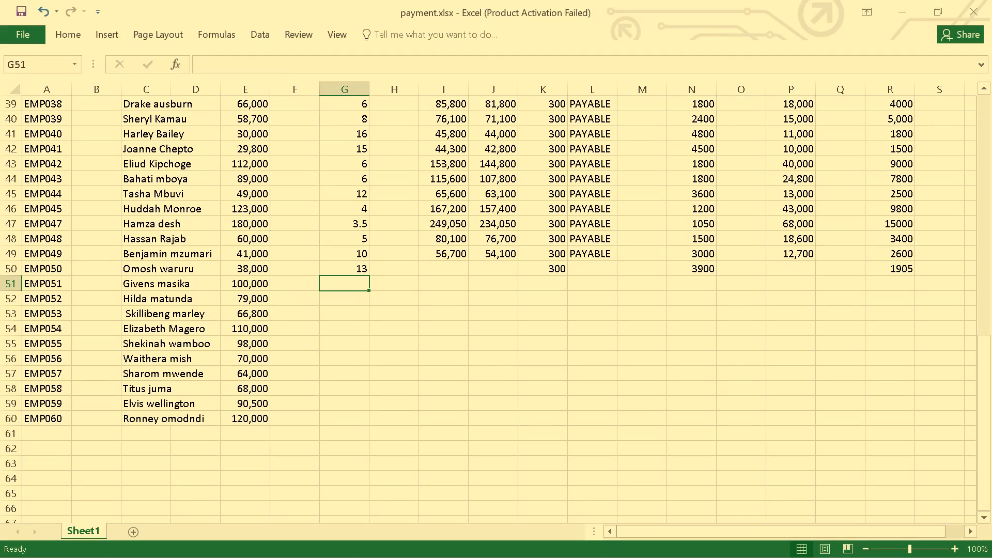
pyautogui.scroll(4, 554, 309)
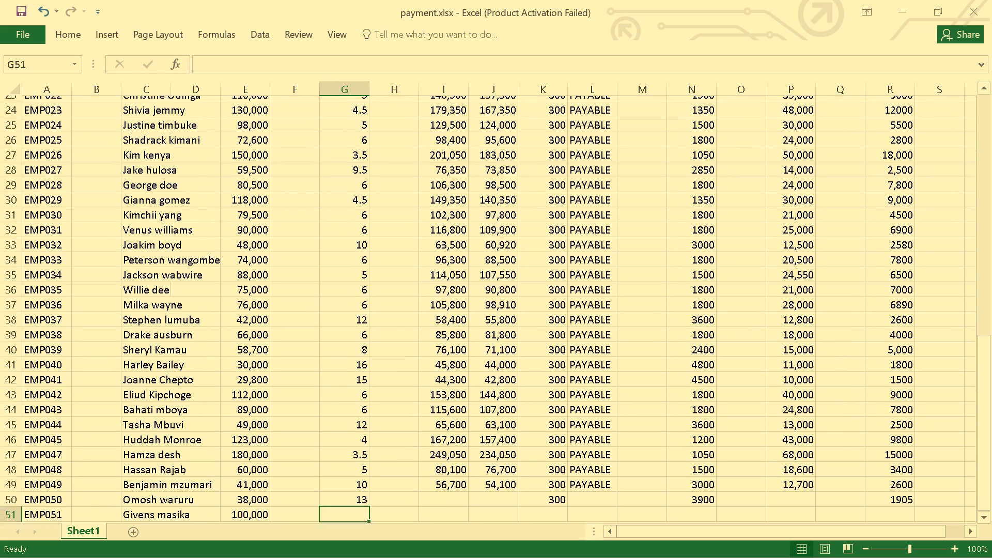
pyautogui.scroll(-3, 554, 309)
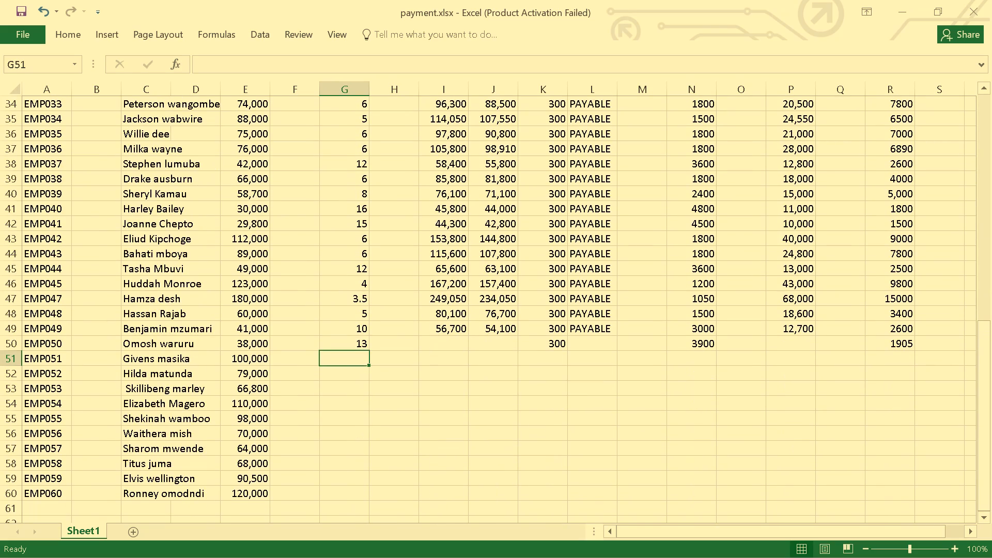
pyautogui.click(354, 360)
pyautogui.press('4')
pyautogui.press('.')
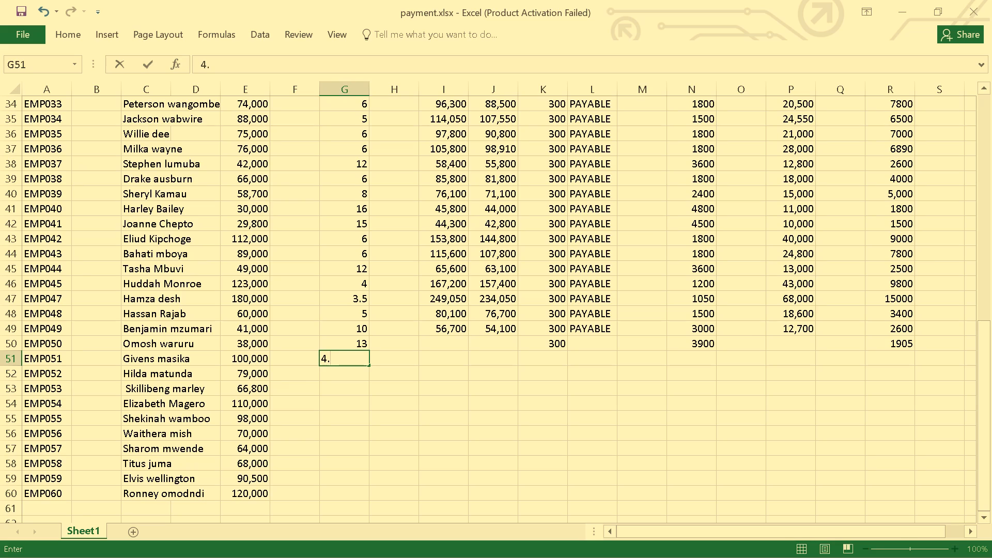
pyautogui.press('5')
pyautogui.press('Return')
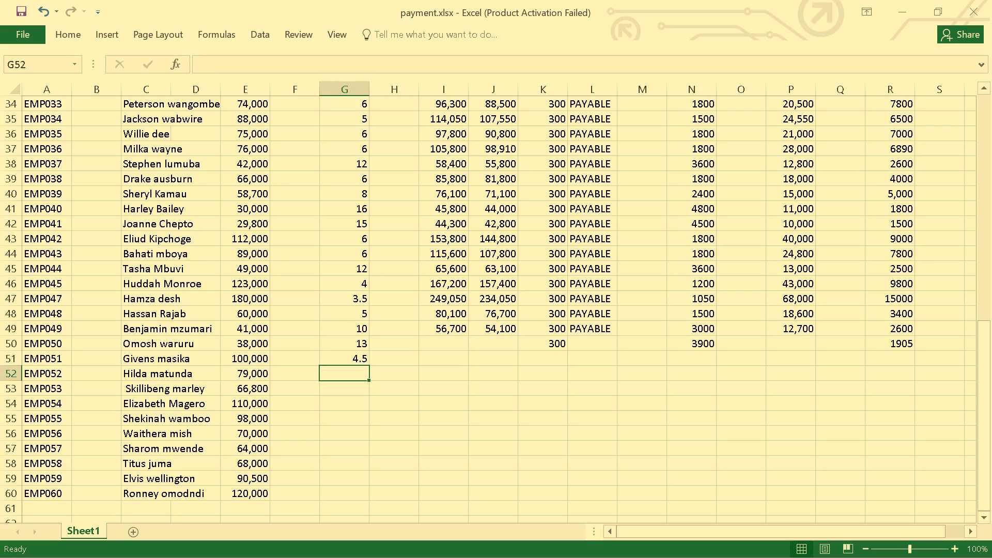
# Fill column G for employees EMP052 to EMP054 with 6, 7 and 4.5.
pyautogui.press('Down')
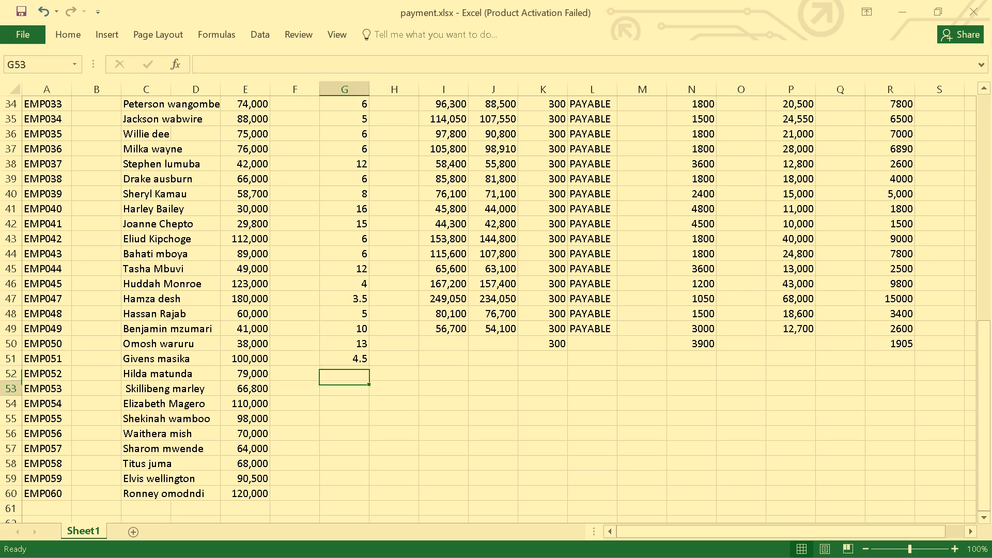
pyautogui.press('Up')
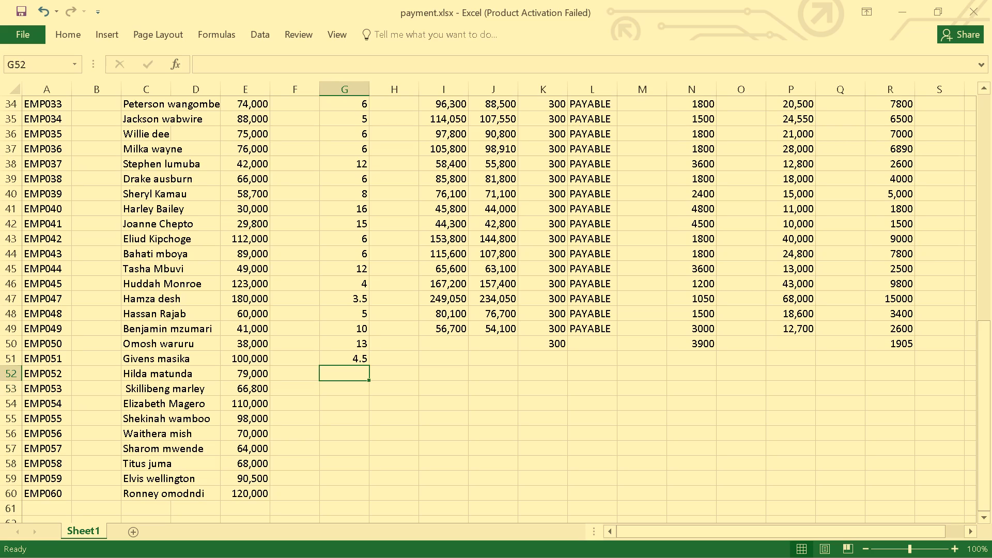
pyautogui.press('7')
pyautogui.press('Down')
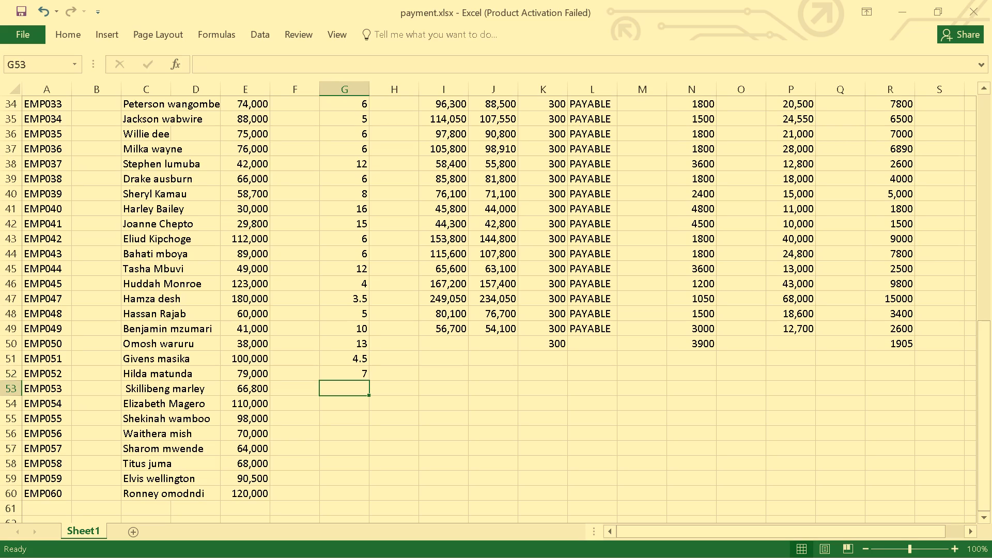
pyautogui.press('Up')
pyautogui.press('BackSpace')
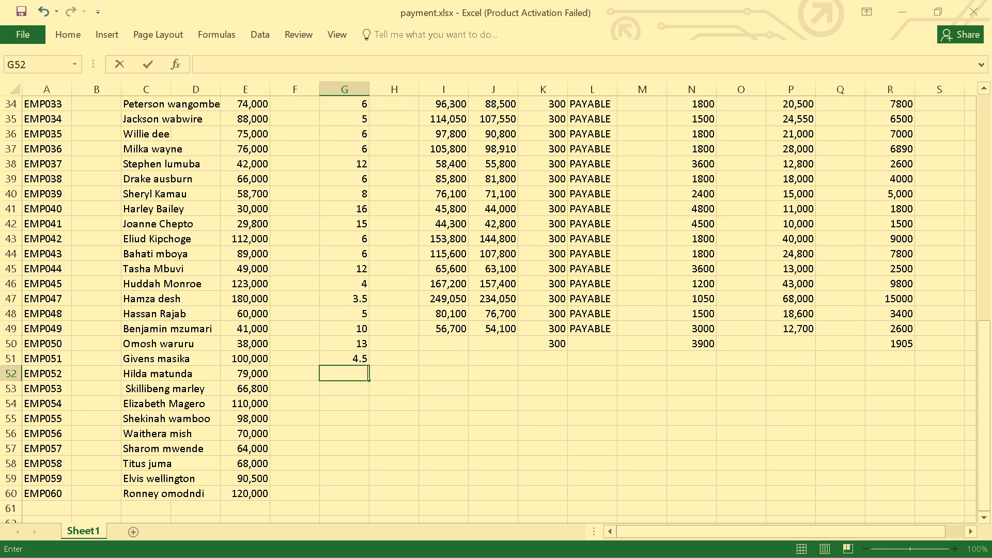
pyautogui.press('6')
pyautogui.press('Down')
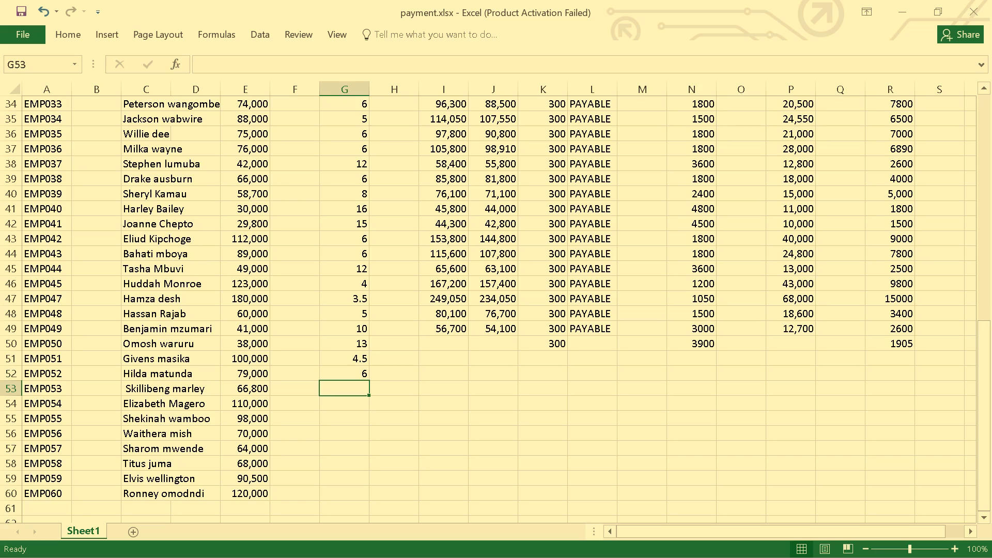
pyautogui.press('7')
pyautogui.press('Return')
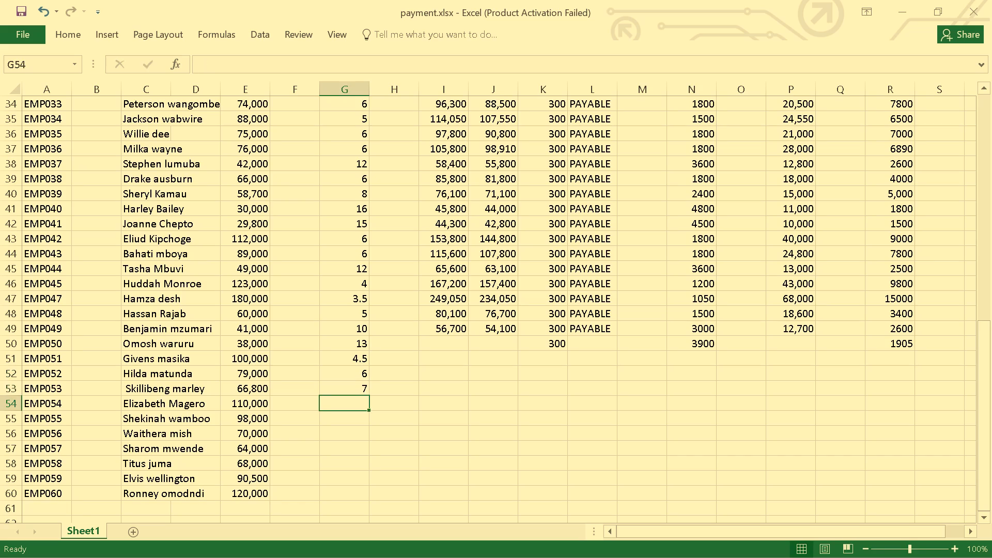
pyautogui.press('4')
pyautogui.write('.5')
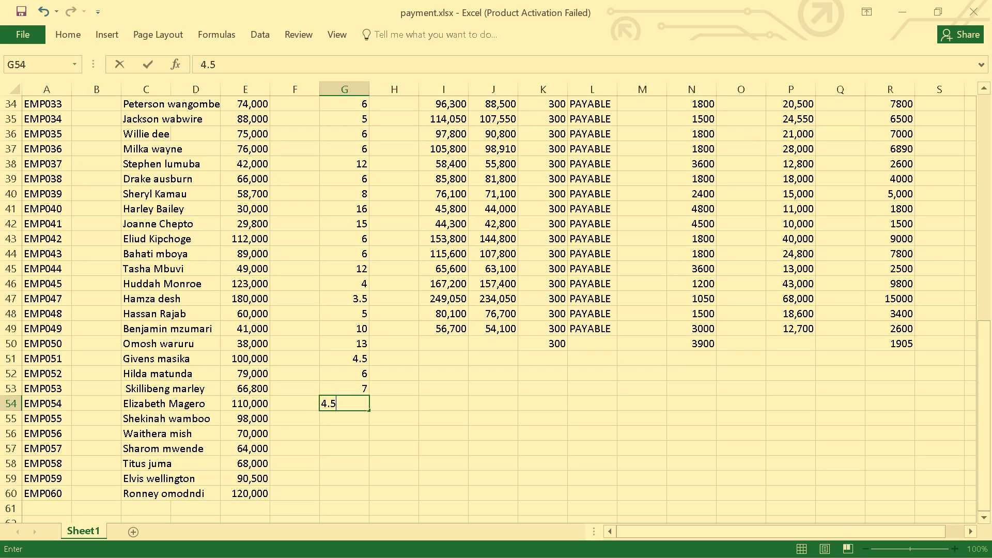
pyautogui.press('Return')
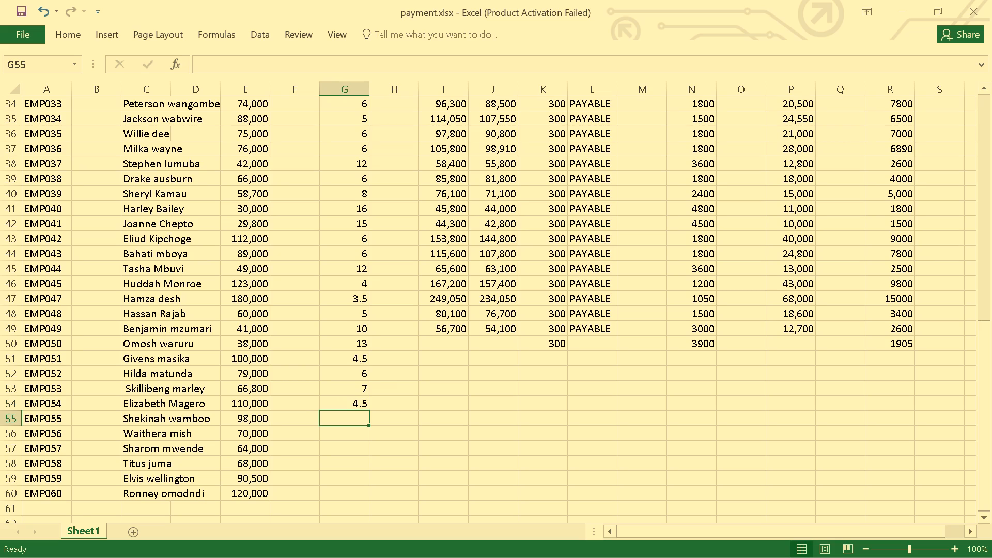
# Fill column G for employees EMP055 to EMP060 with 5, 6, 7, 7, 5 and 4.5.
pyautogui.press('5')
pyautogui.press('Return')
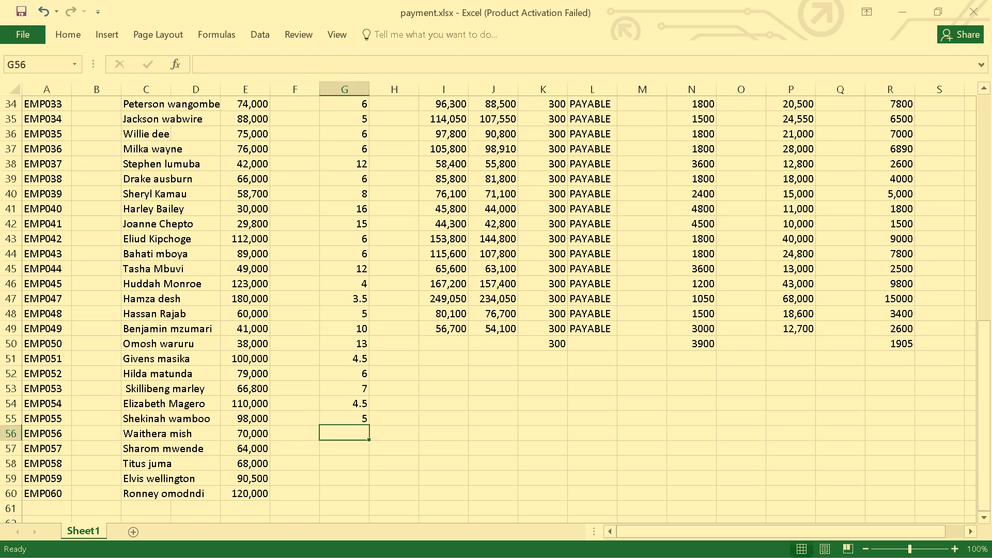
pyautogui.press('6')
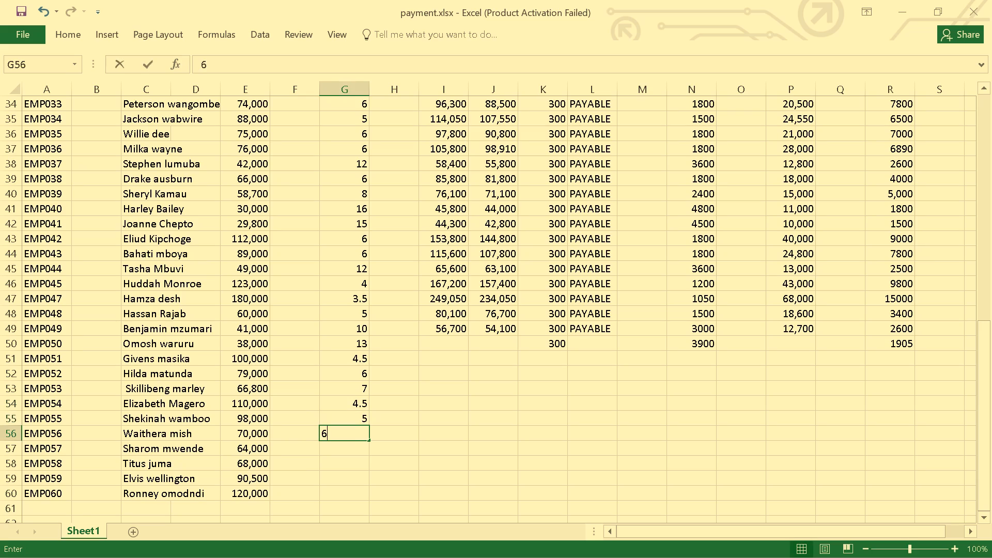
pyautogui.press('Return')
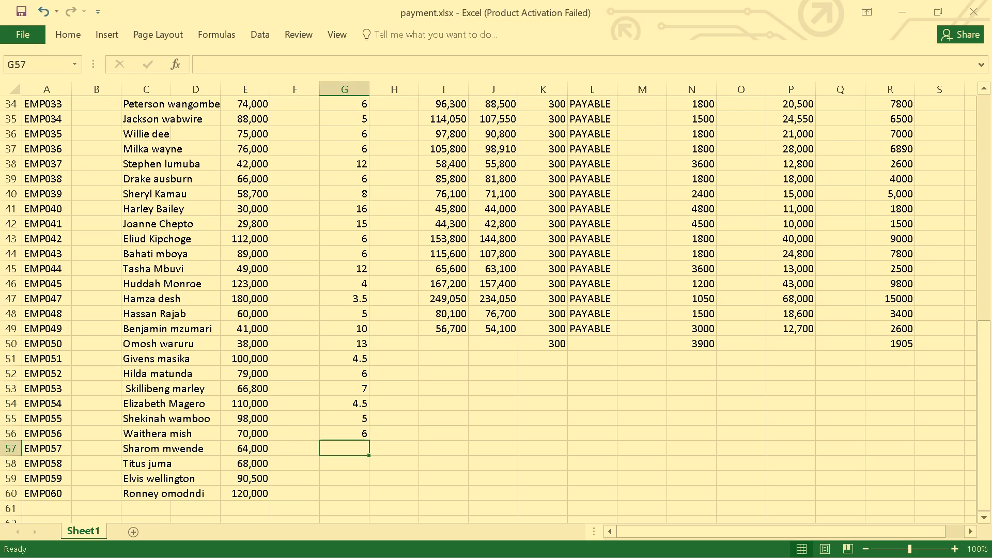
pyautogui.press('7')
pyautogui.press('Return')
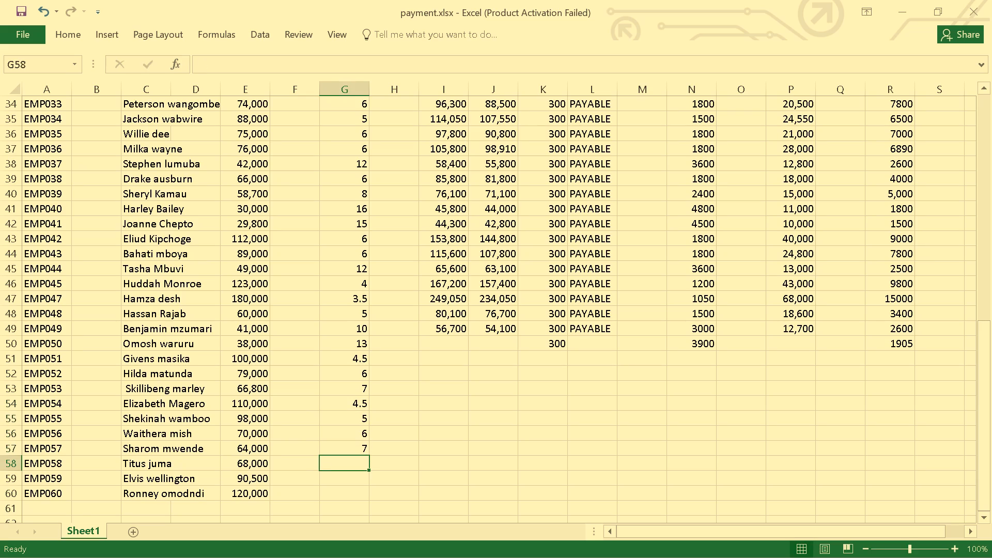
pyautogui.press('7')
pyautogui.press('Return')
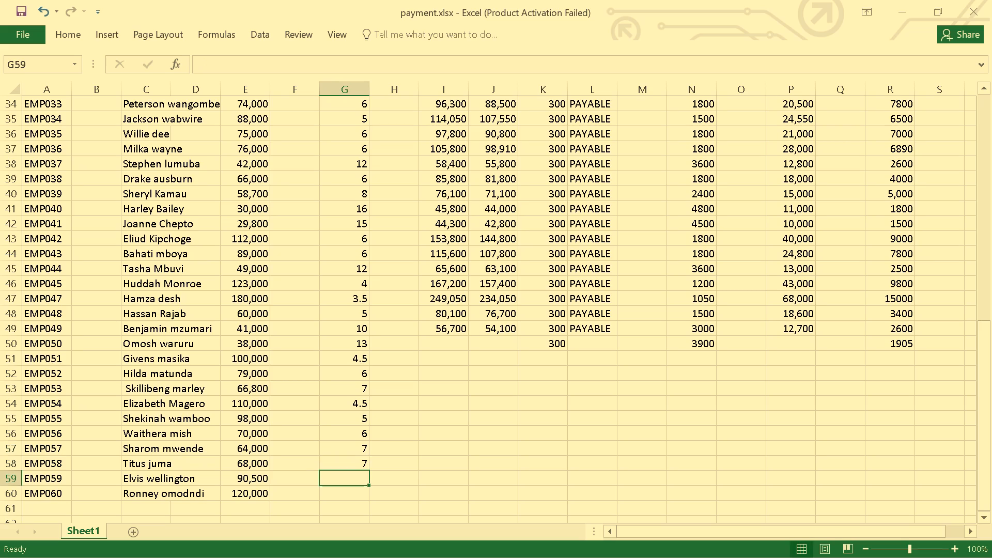
pyautogui.press('5')
pyautogui.press('Return')
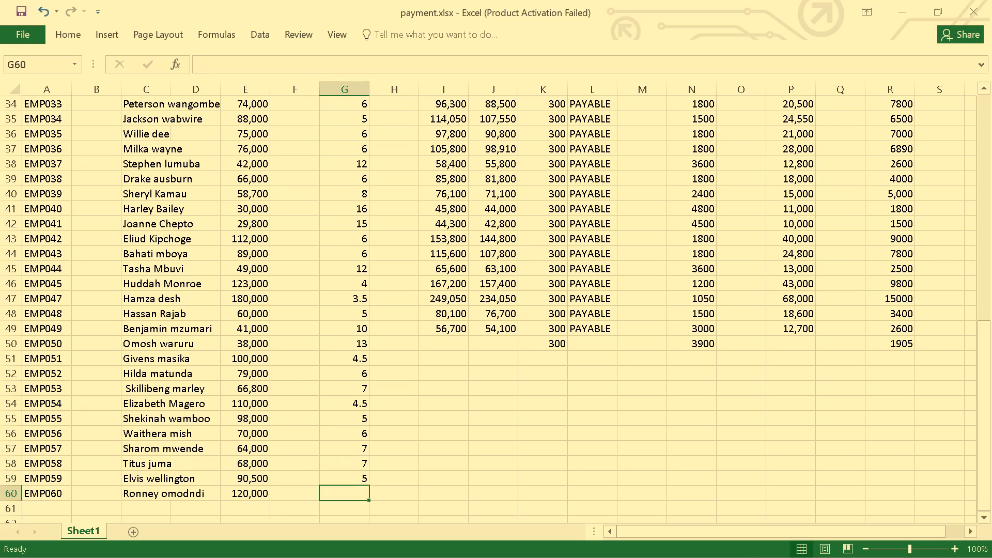
pyautogui.write('4.5')
pyautogui.press('Return')
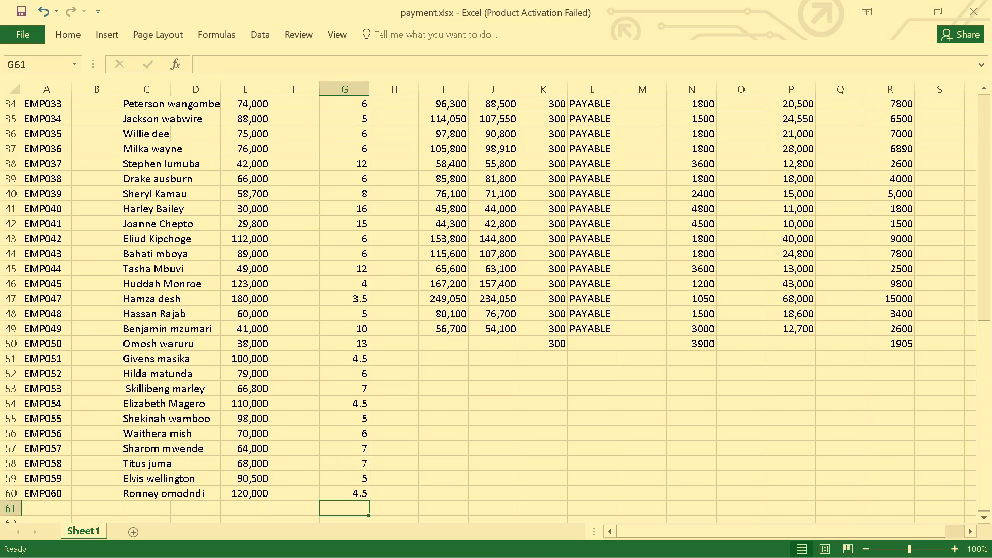
pyautogui.scroll(-1, 505, 369)
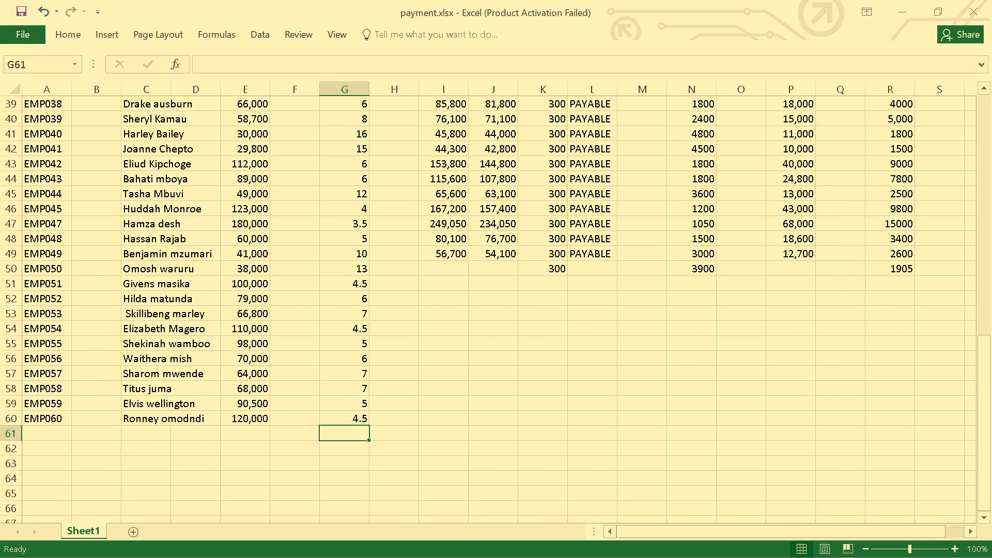
pyautogui.click(788, 267)
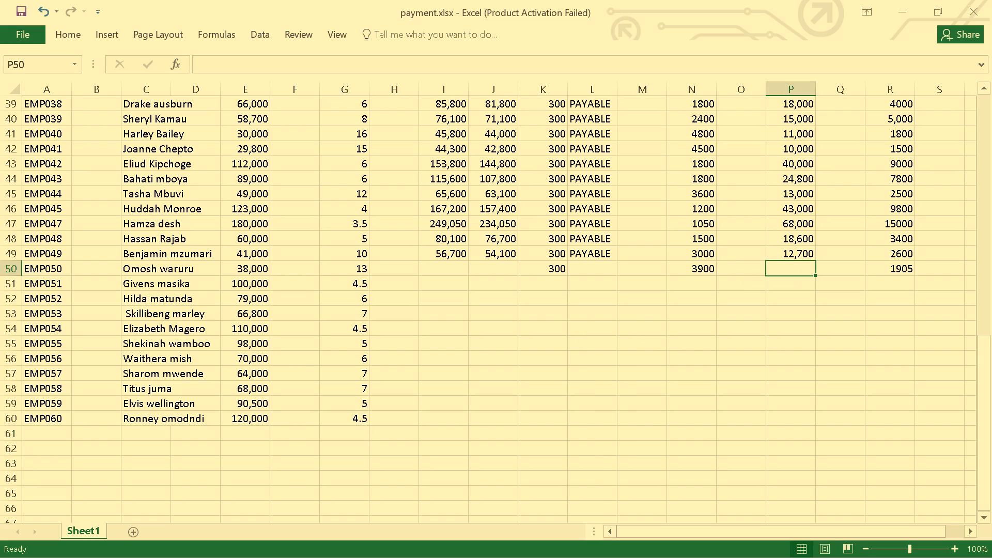
pyautogui.write('12,')
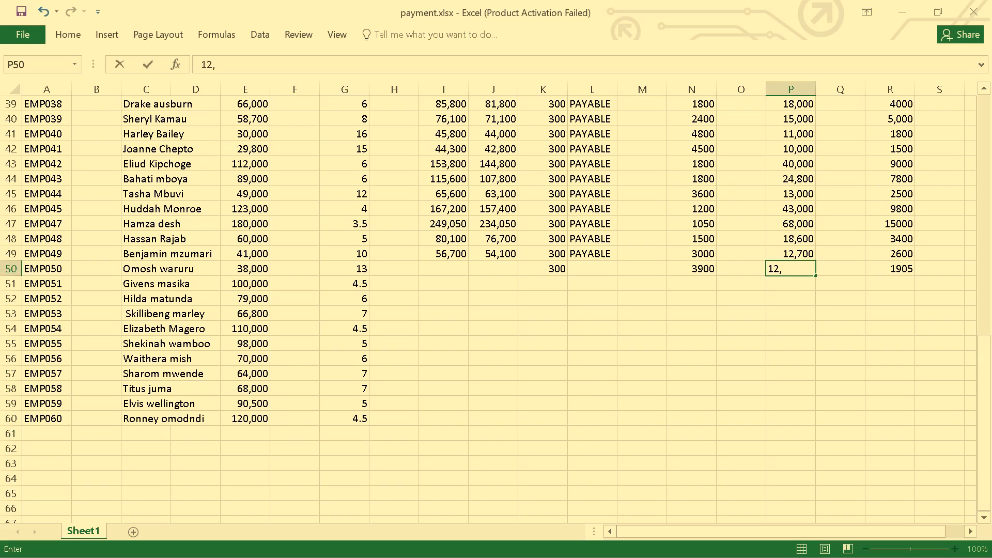
pyautogui.write('000')
pyautogui.press('Return')
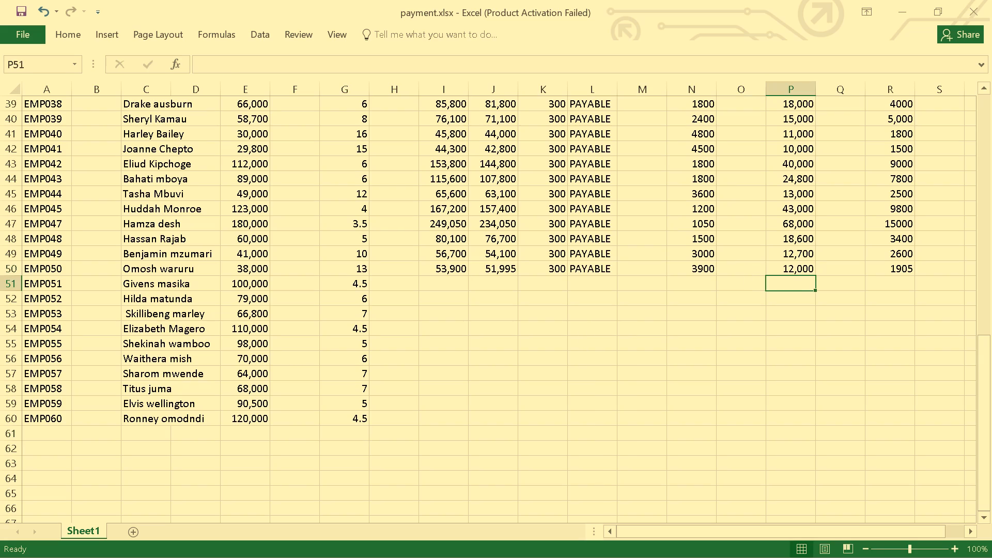
# Enter 300 in column K for employees EMP051 and EMP052.
pyautogui.click(548, 286)
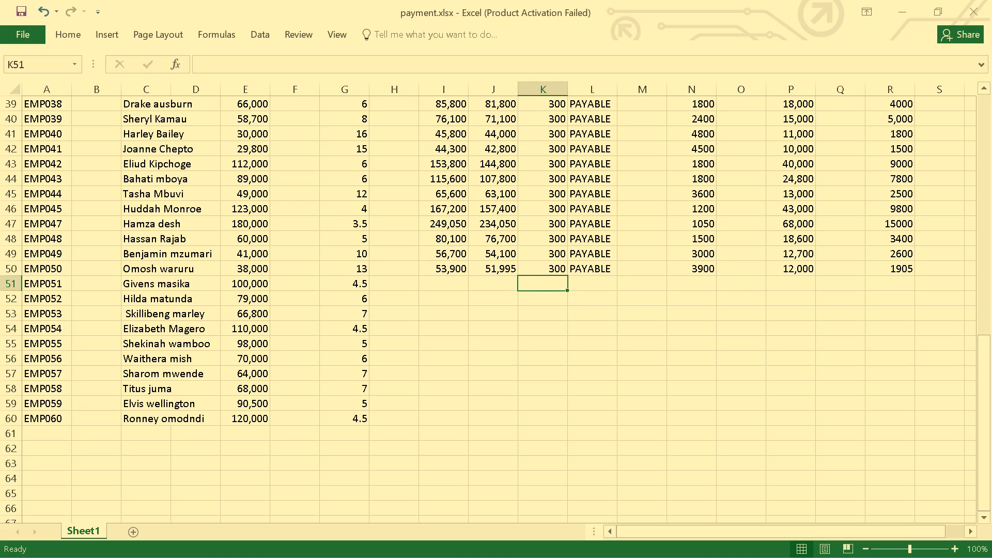
pyautogui.press('3')
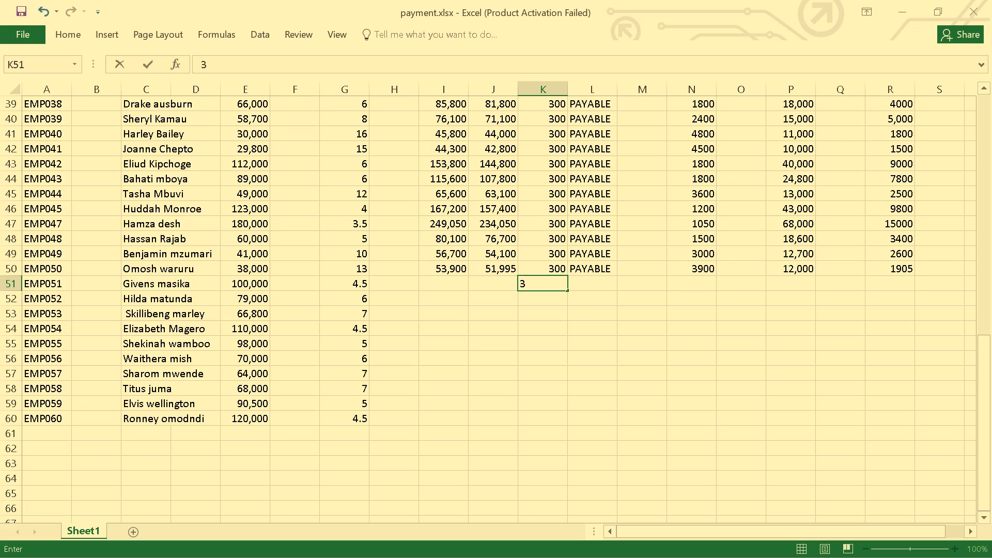
pyautogui.write('00')
pyautogui.press('Return')
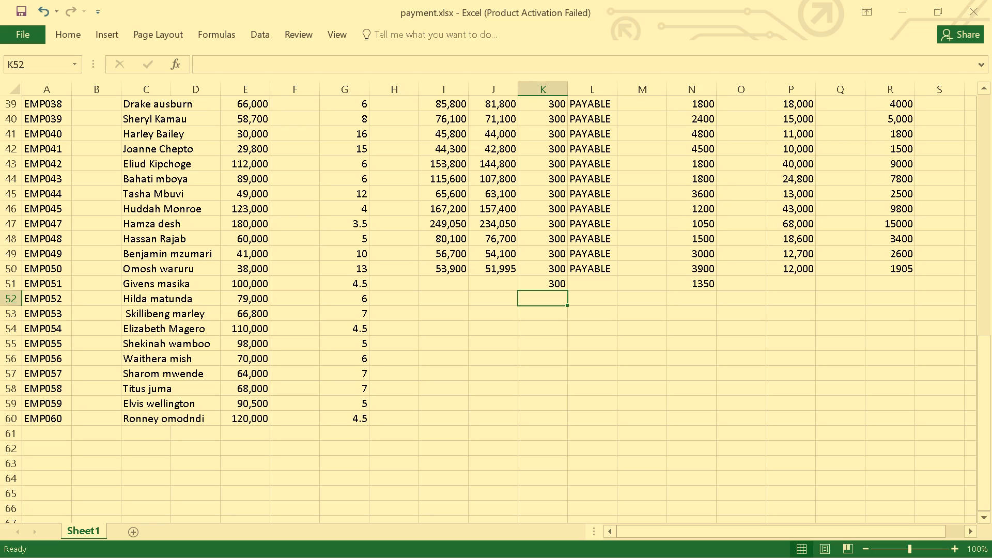
pyautogui.press('Down')
pyautogui.press('Up')
pyautogui.write('300')
pyautogui.press('Return')
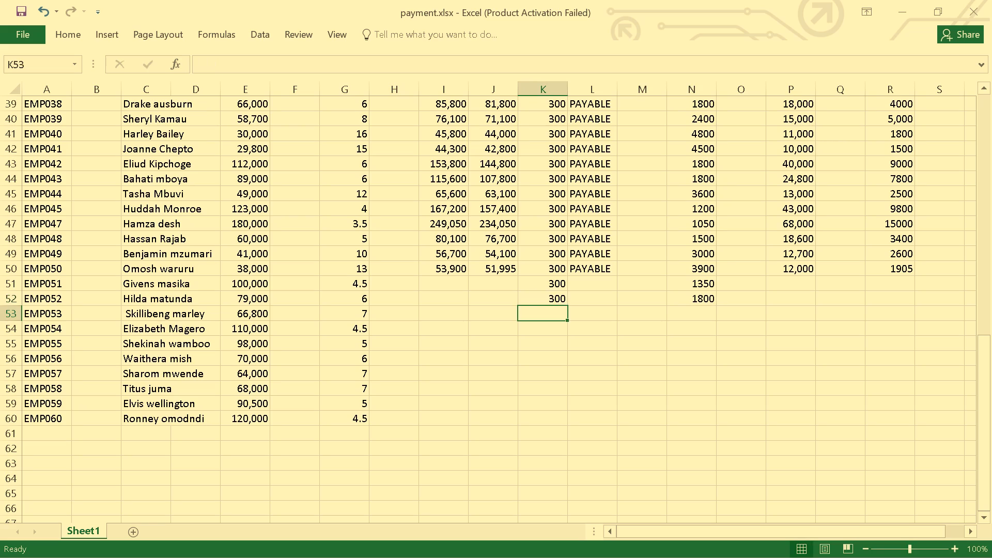
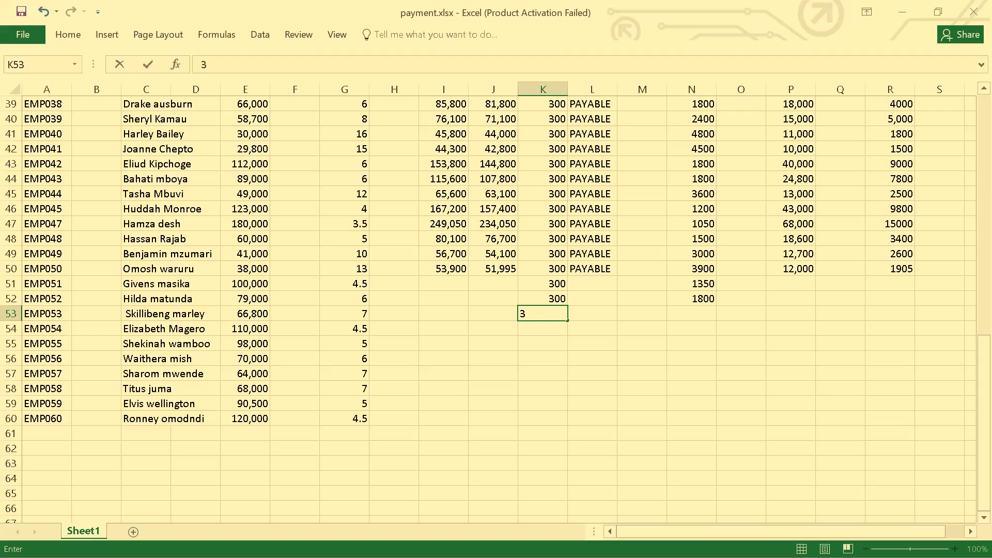
# Enter 300 in column K for employees EMP053, EMP054 and EMP055.
pyautogui.write('00')
pyautogui.press('Return')
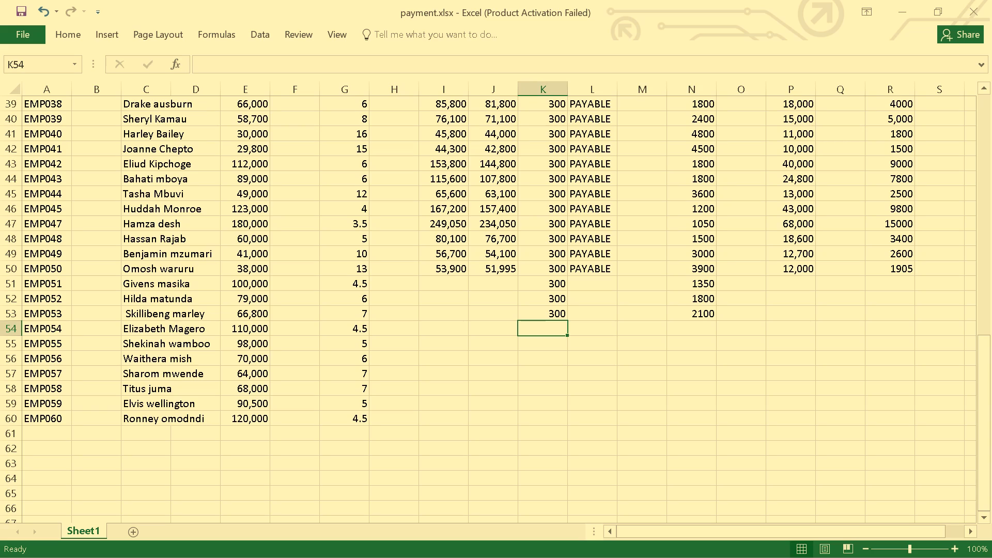
pyautogui.press('3')
pyautogui.write('00')
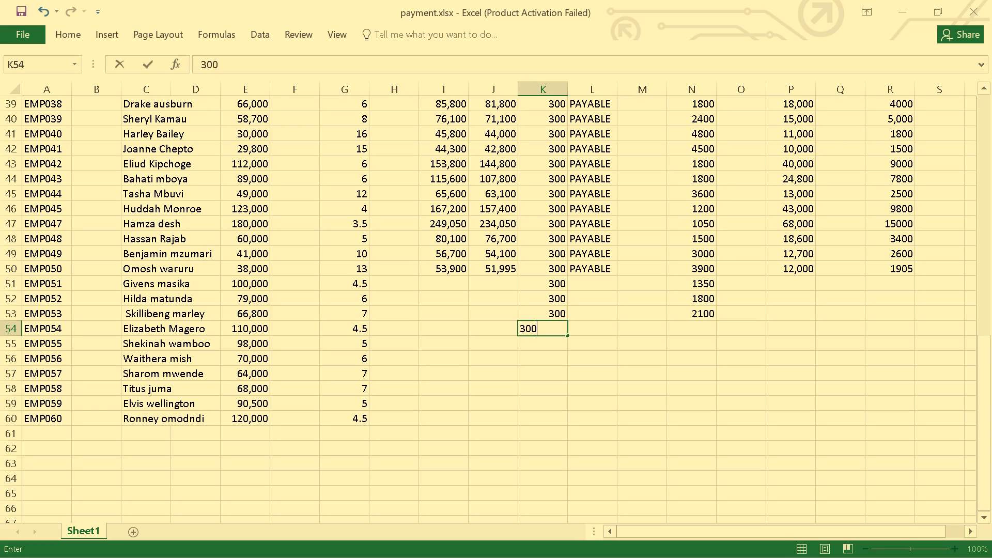
pyautogui.press('Return')
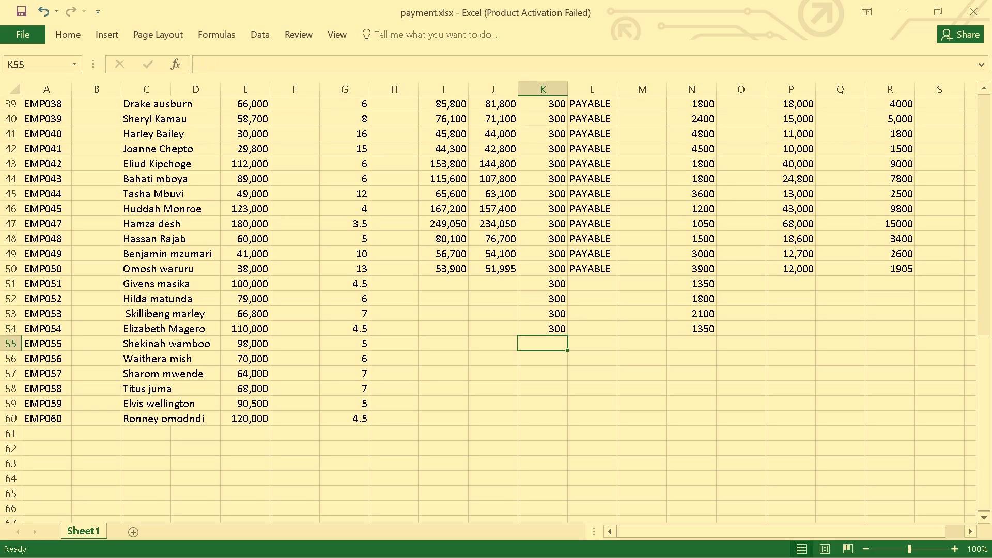
pyautogui.write('300')
pyautogui.press('Return')
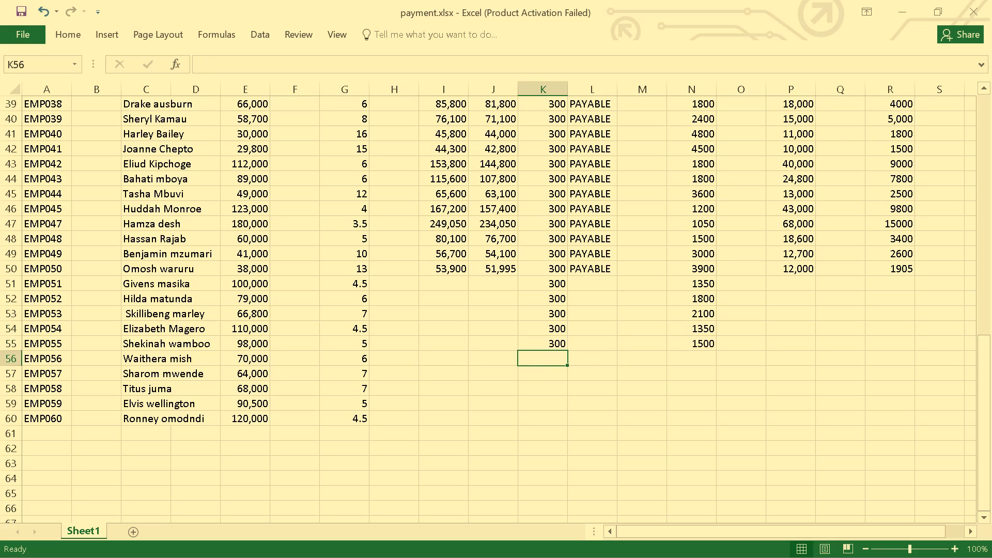
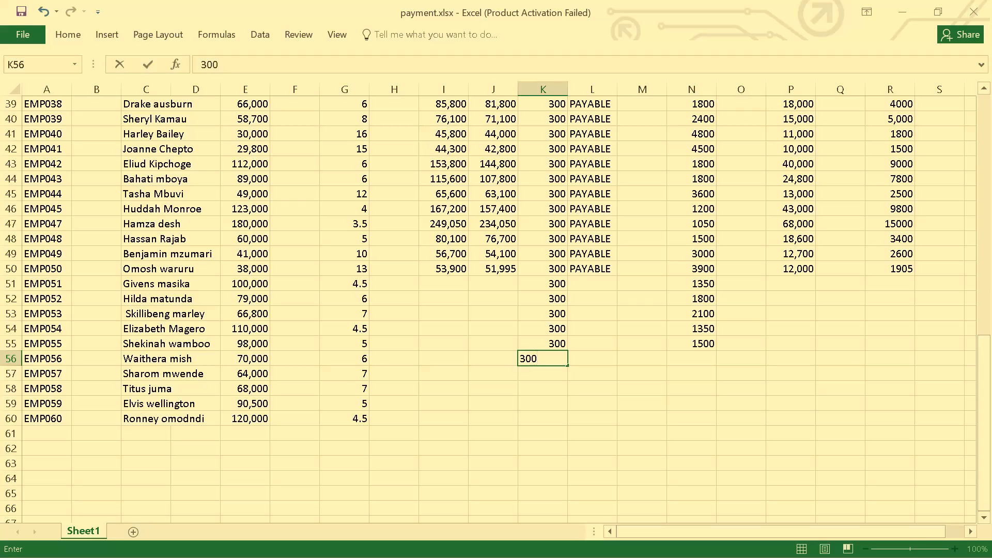
# Enter 300 in column K for employees EMP056 and EMP057.
pyautogui.press('Return')
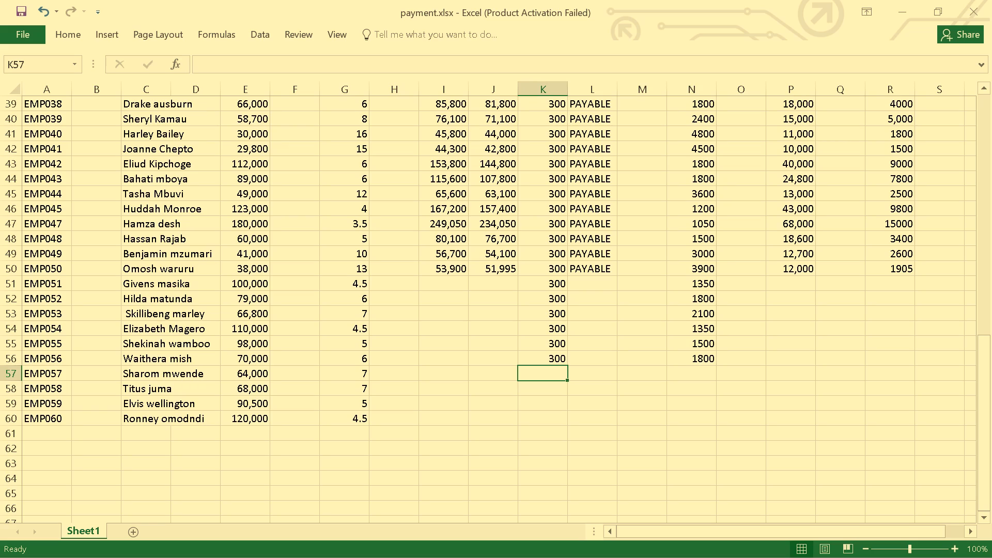
pyautogui.press('3')
pyautogui.write('00')
pyautogui.press('Return')
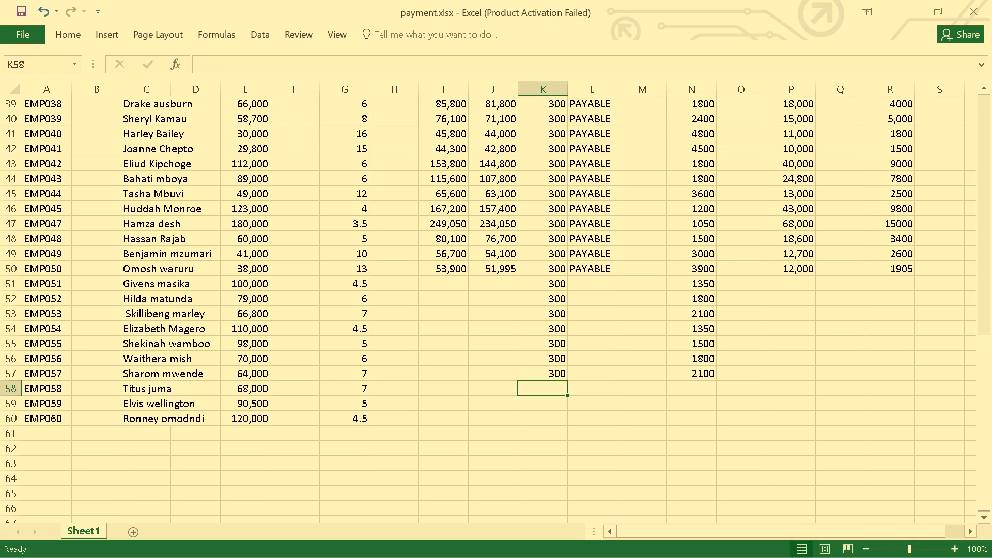
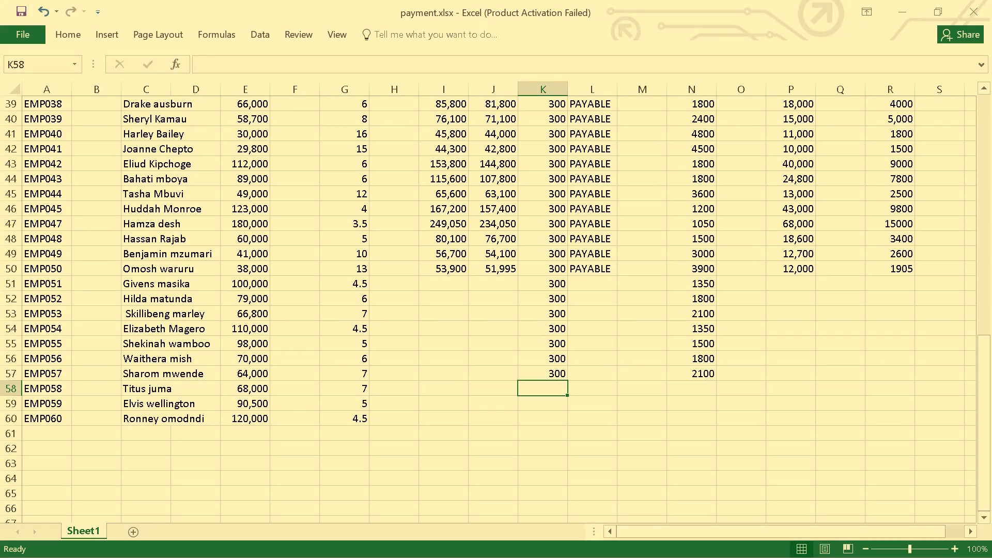
# Enter 300 in column K for employees EMP058, EMP059 and EMP060.
pyautogui.click(540, 384)
pyautogui.press('3')
pyautogui.write('00')
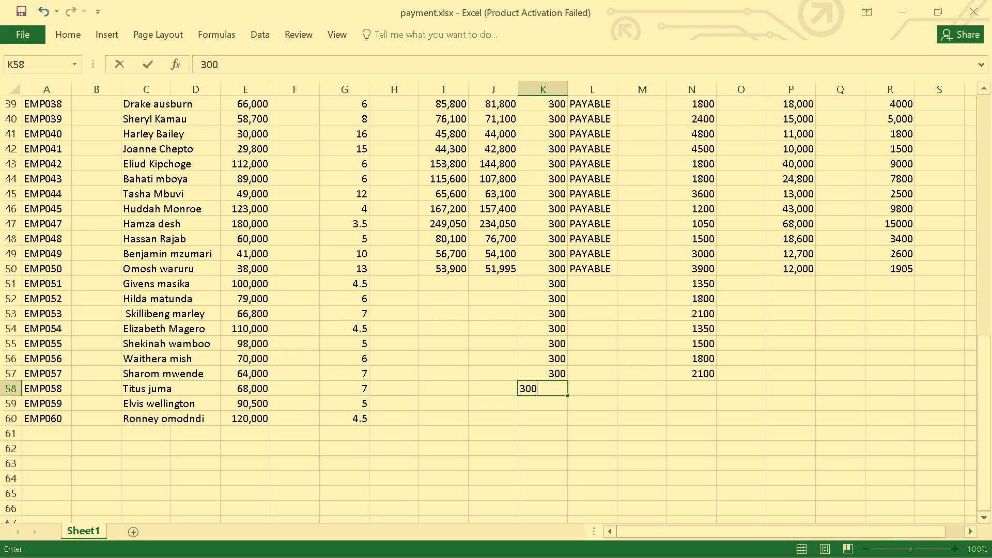
pyautogui.press('Return')
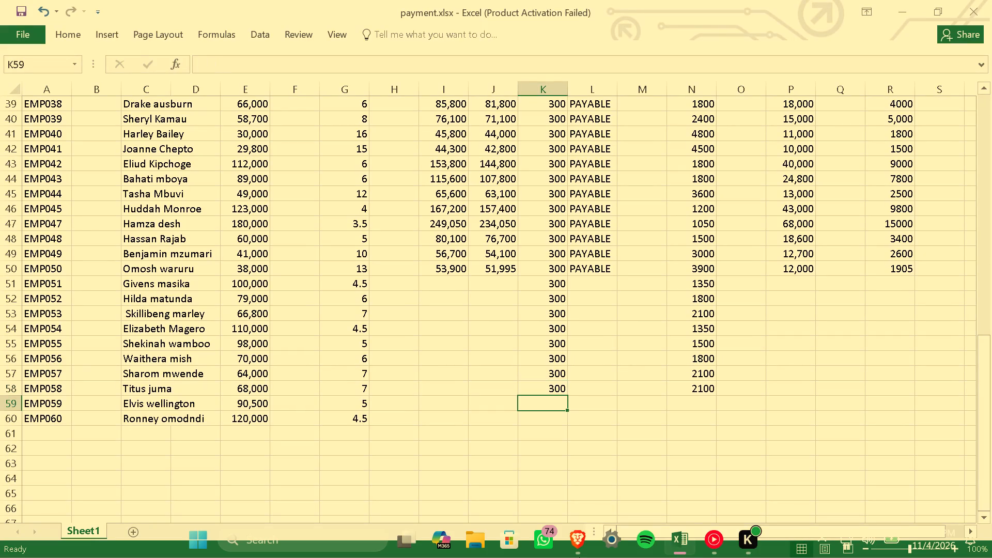
pyautogui.click(547, 408)
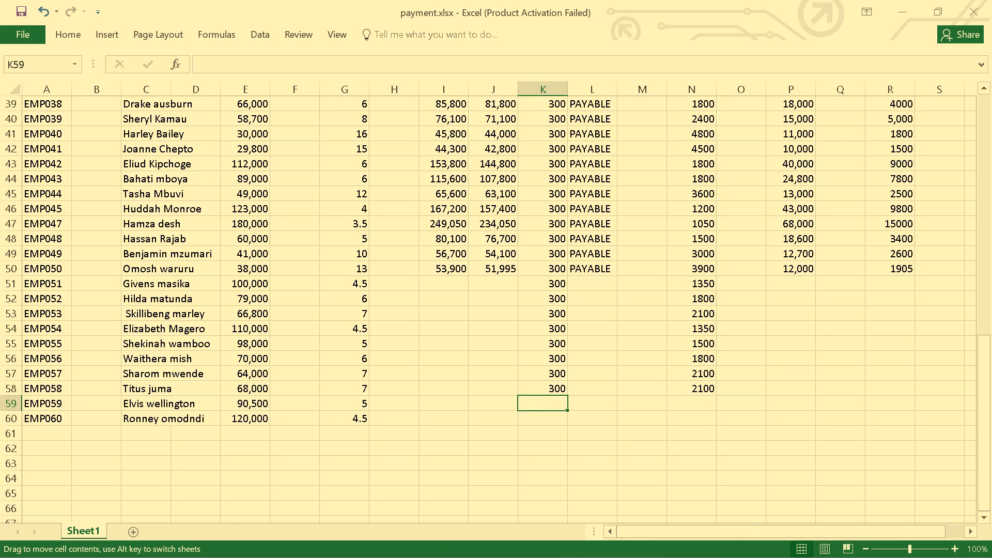
pyautogui.click(537, 406)
pyautogui.press('3')
pyautogui.write('00')
pyautogui.press('Return')
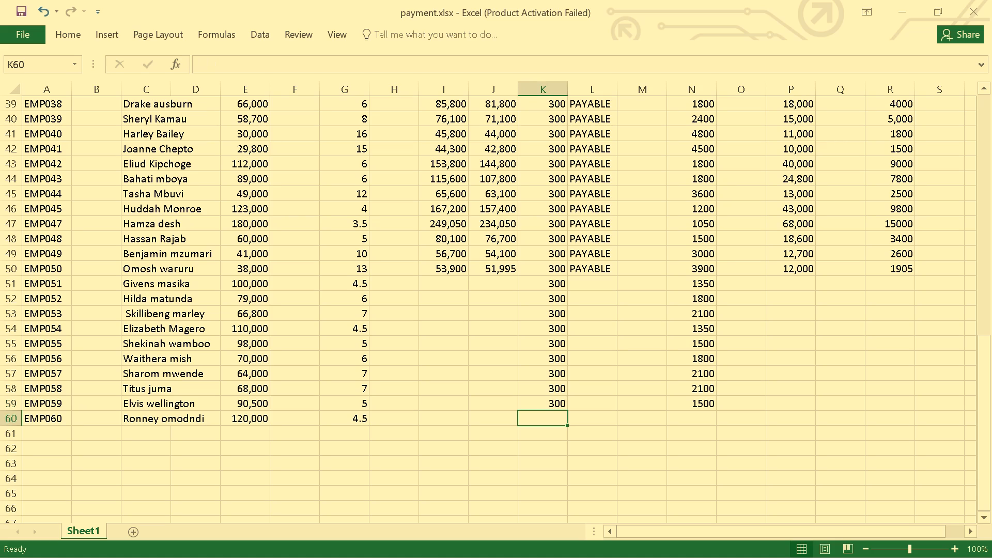
pyautogui.press('3')
pyautogui.write('00')
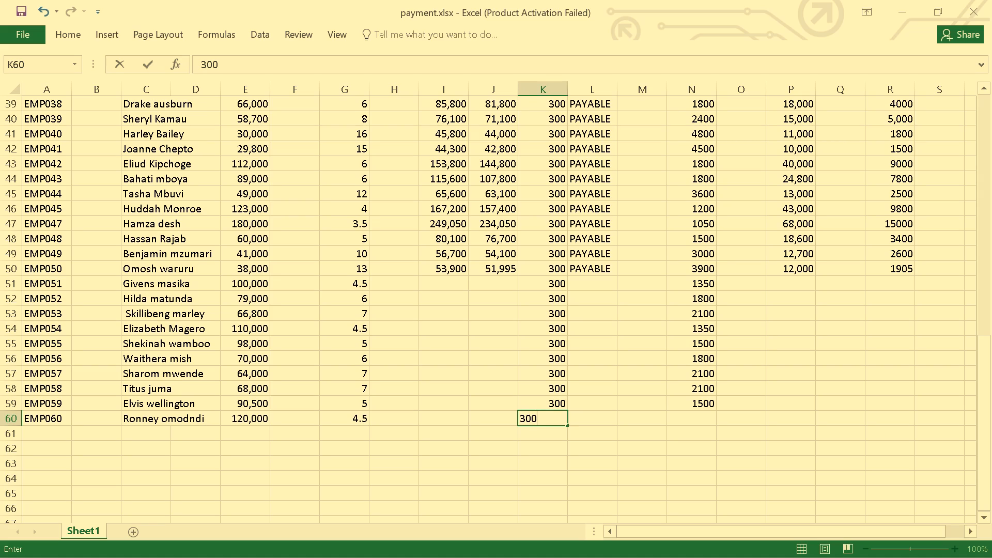
pyautogui.press('Return')
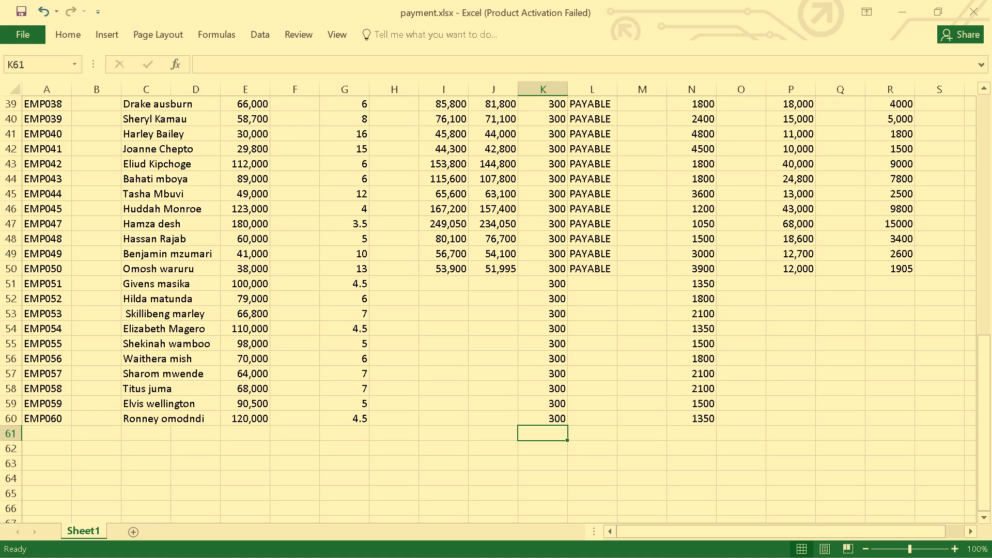
pyautogui.click(782, 298)
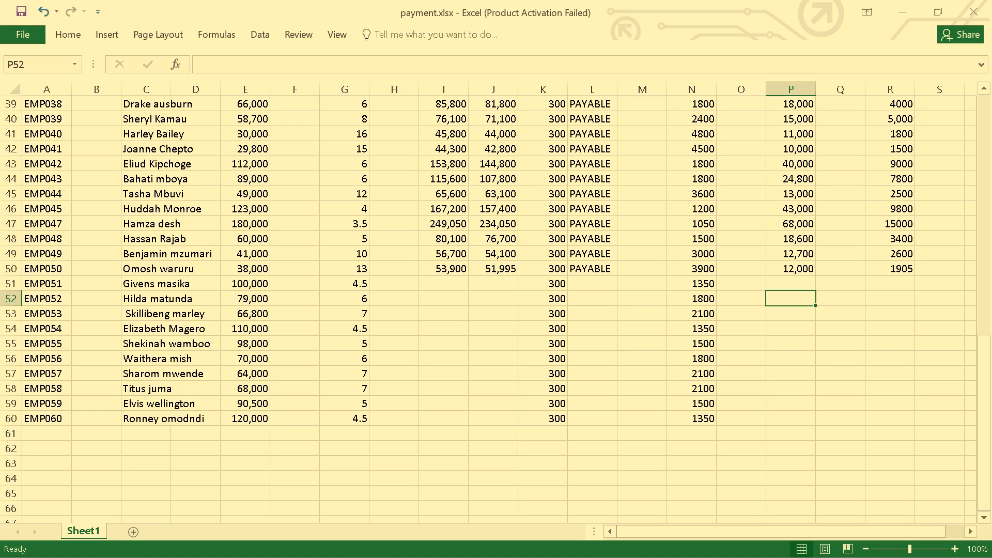
pyautogui.click(885, 285)
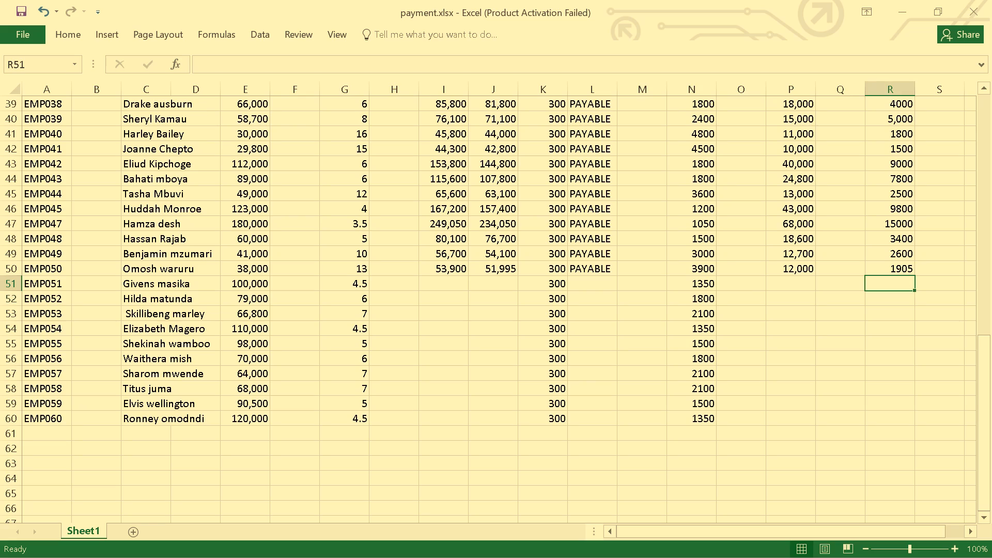
pyautogui.scroll(2, 885, 285)
pyautogui.scroll(-1, 885, 285)
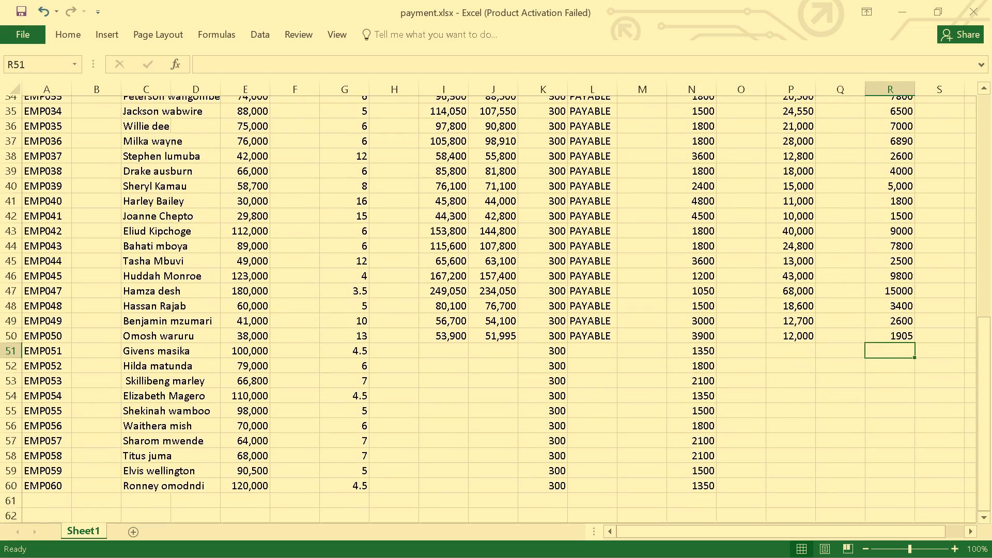
pyautogui.scroll(-2, 885, 285)
pyautogui.click(893, 300)
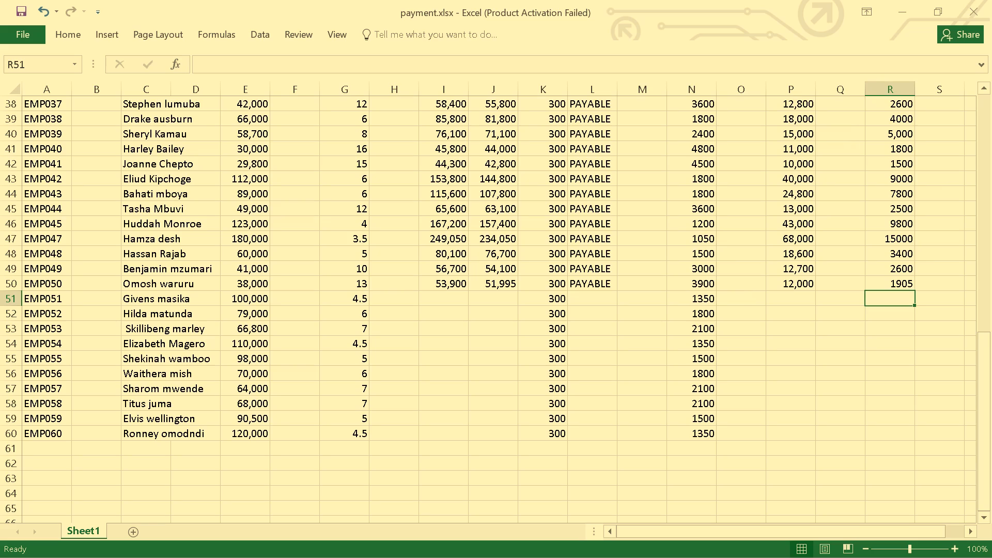
pyautogui.write('98')
pyautogui.write('00')
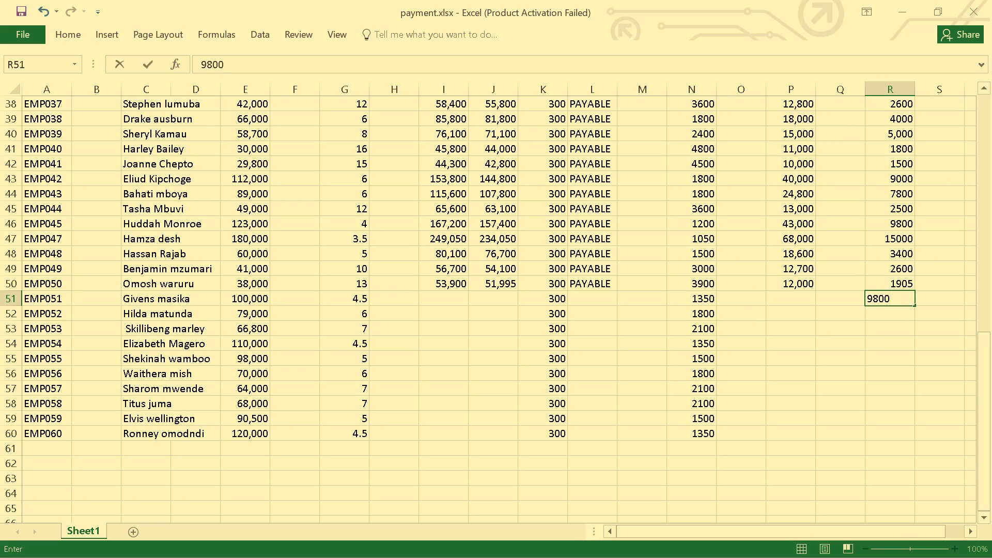
pyautogui.press('Return')
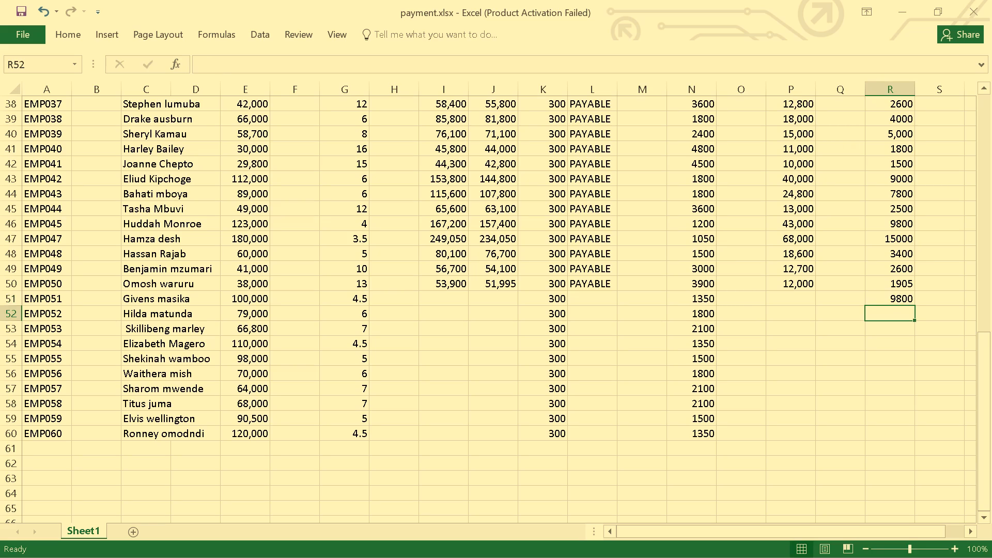
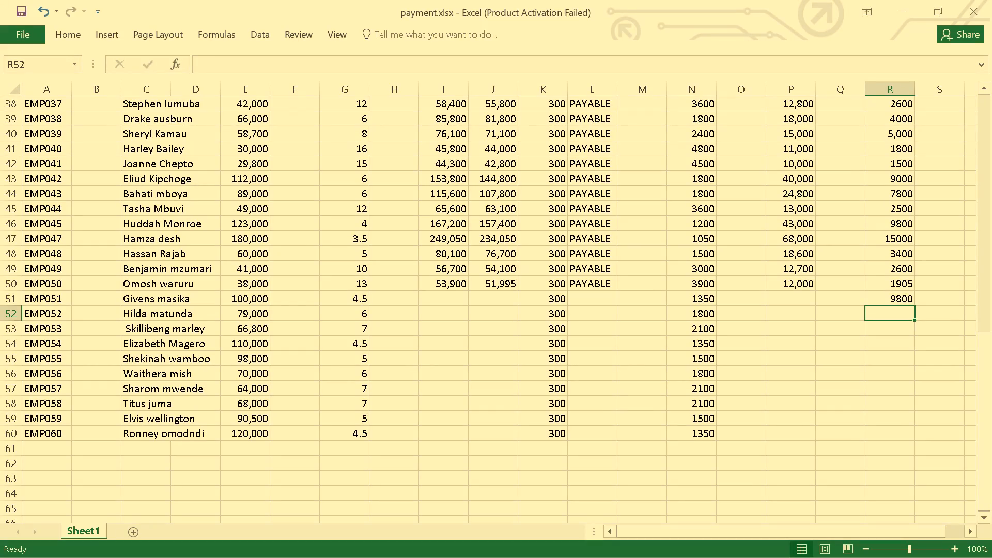
pyautogui.press('6')
pyautogui.write('800')
pyautogui.press('Return')
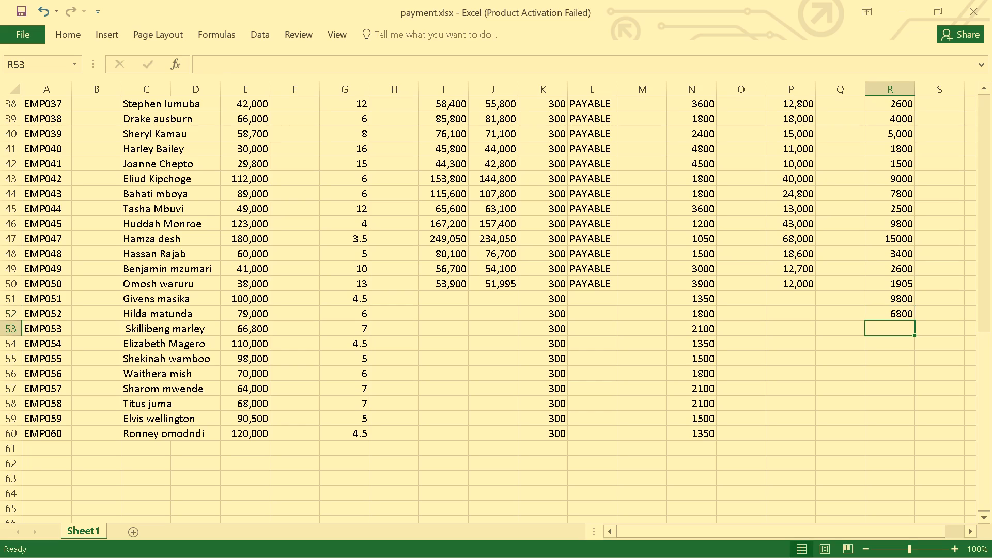
pyautogui.click(892, 330)
pyautogui.write('4000')
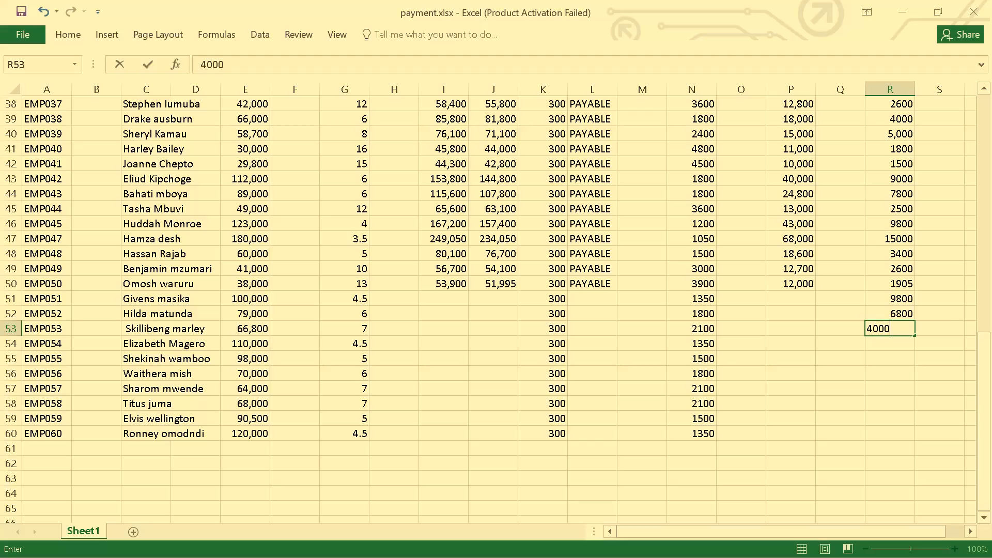
pyautogui.press('Return')
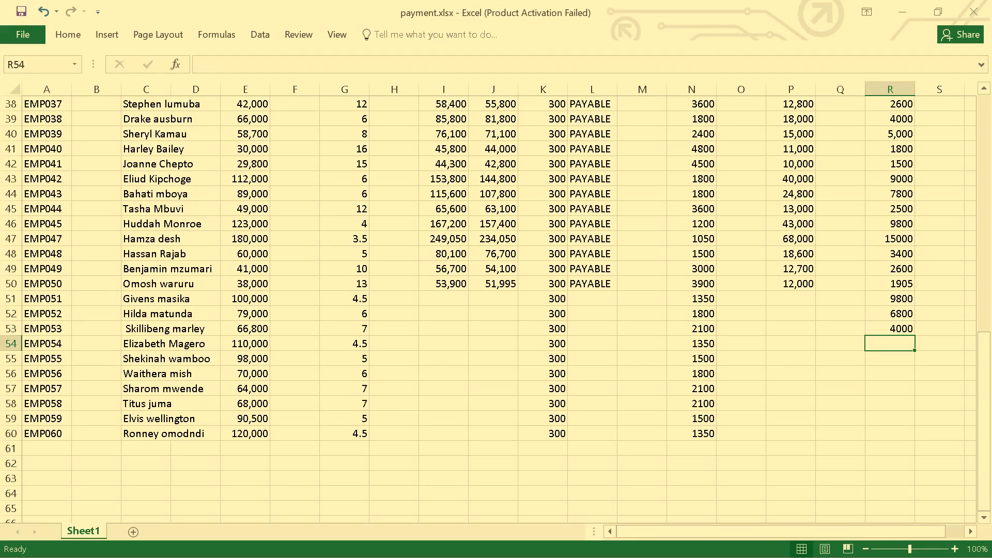
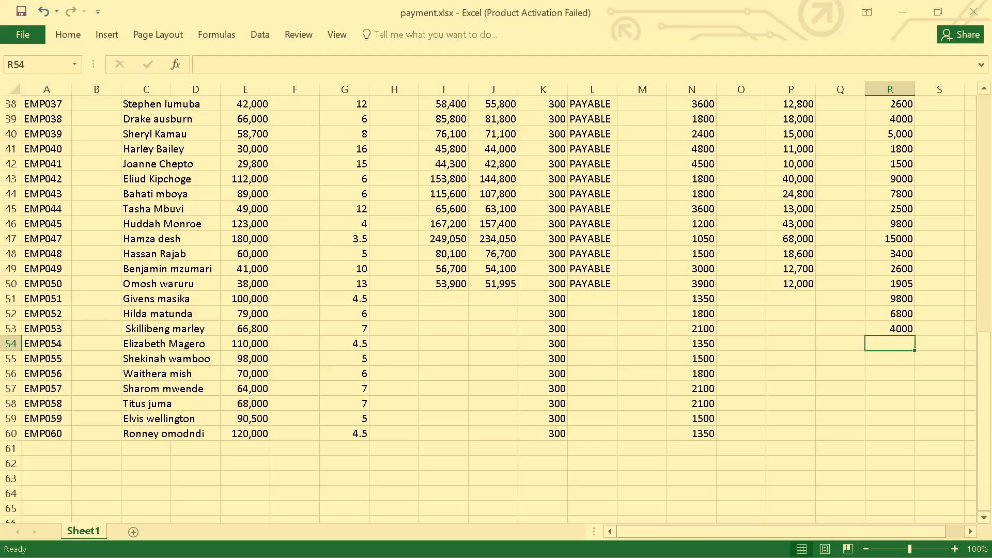
pyautogui.write('9800')
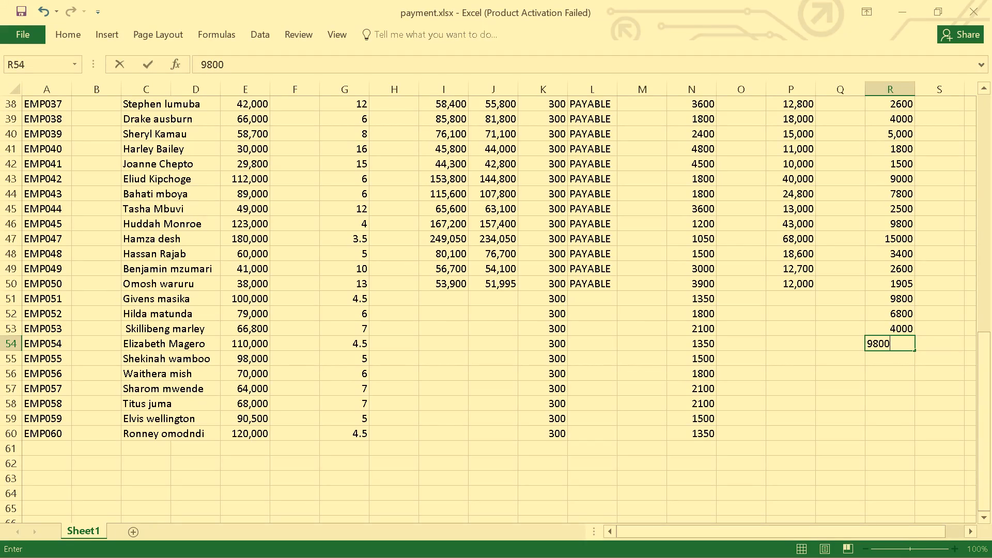
pyautogui.press('Return')
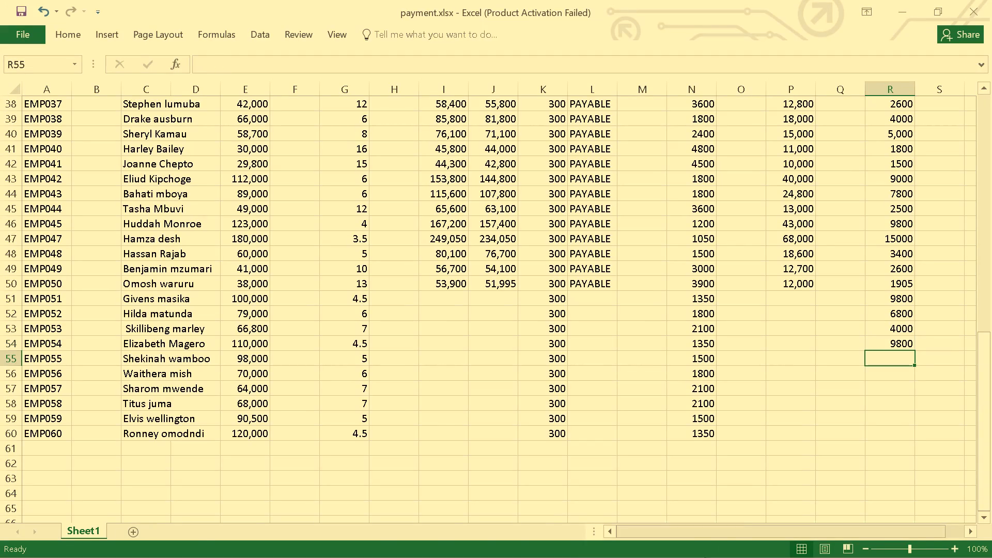
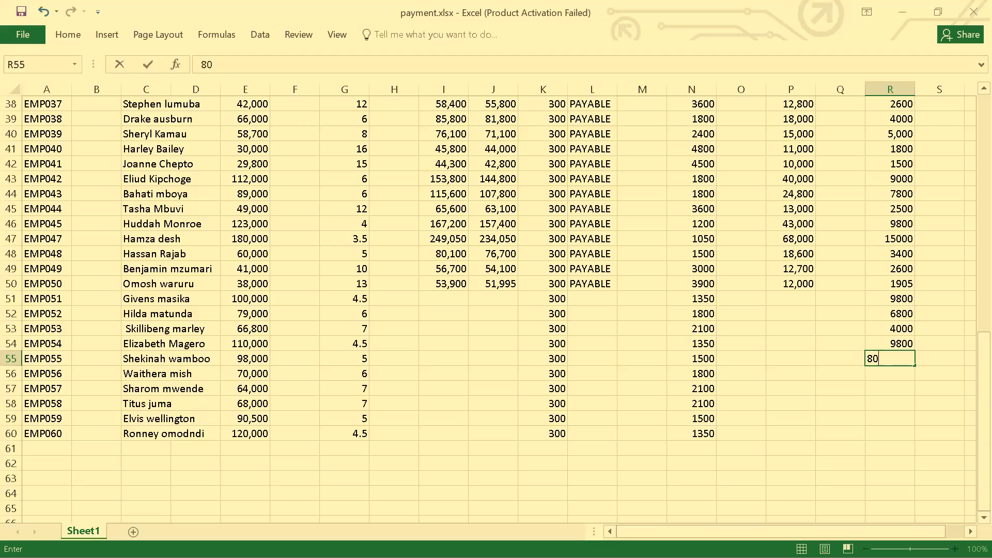
pyautogui.press('Return')
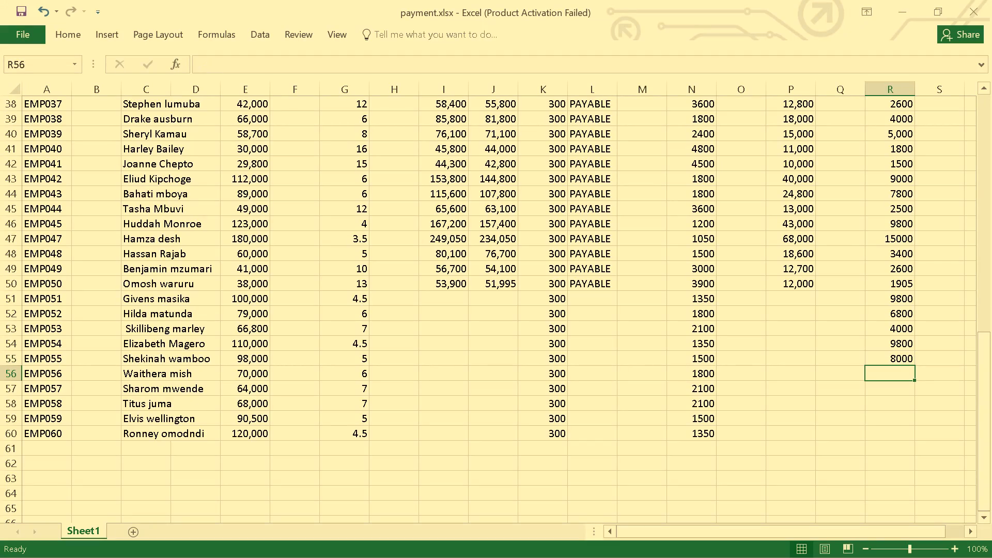
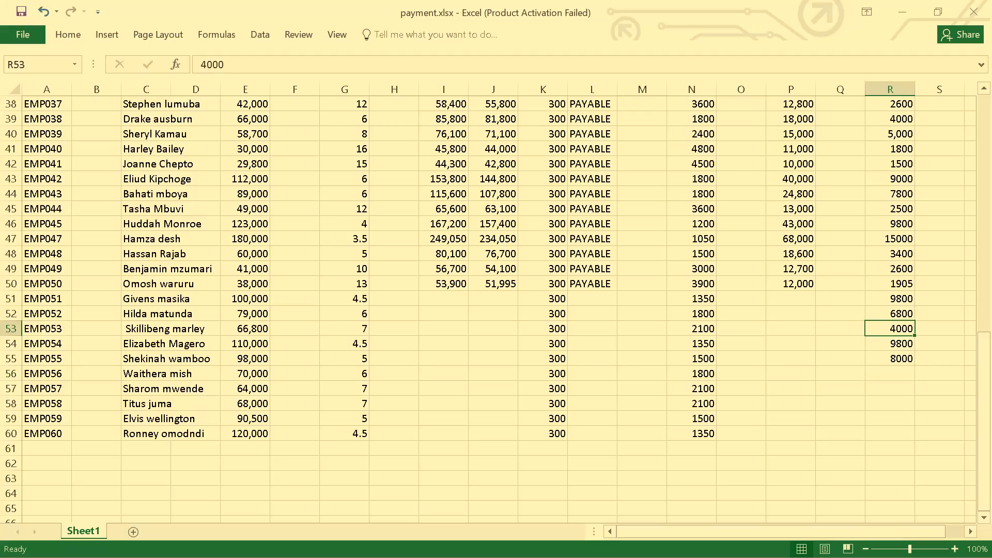
pyautogui.click(905, 309)
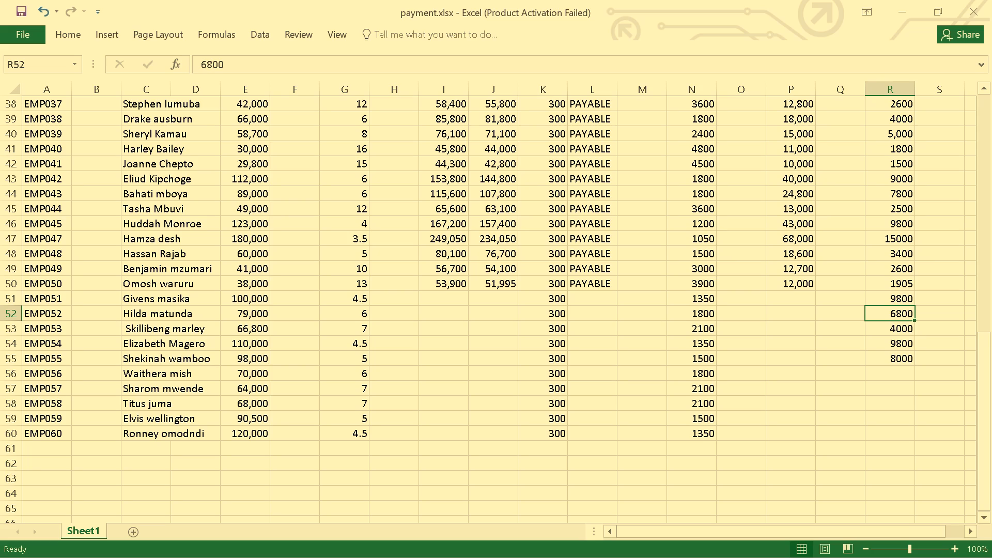
pyautogui.press('Down')
pyautogui.press('Down')
pyautogui.press('Down')
pyautogui.press('Down')
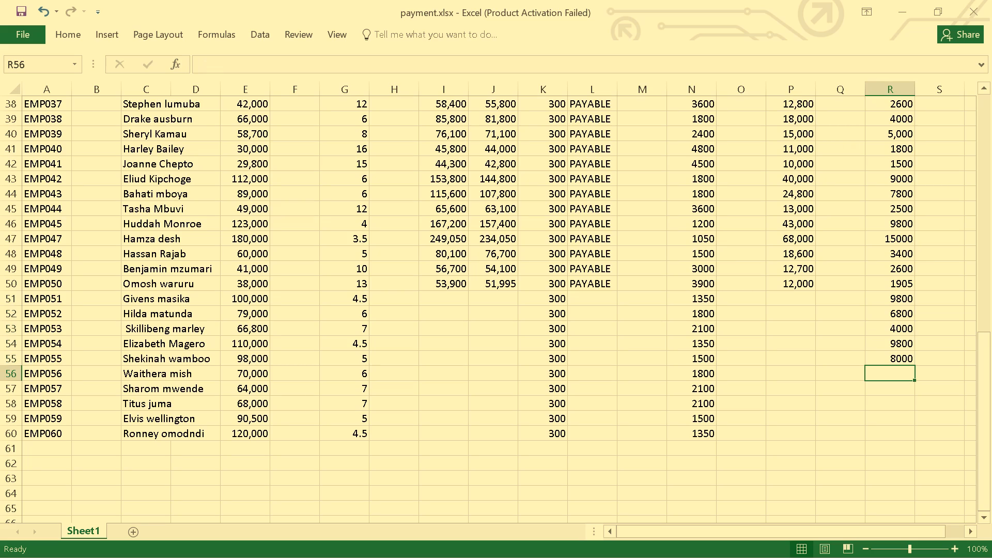
pyautogui.press('6')
pyautogui.write('900')
pyautogui.press('Return')
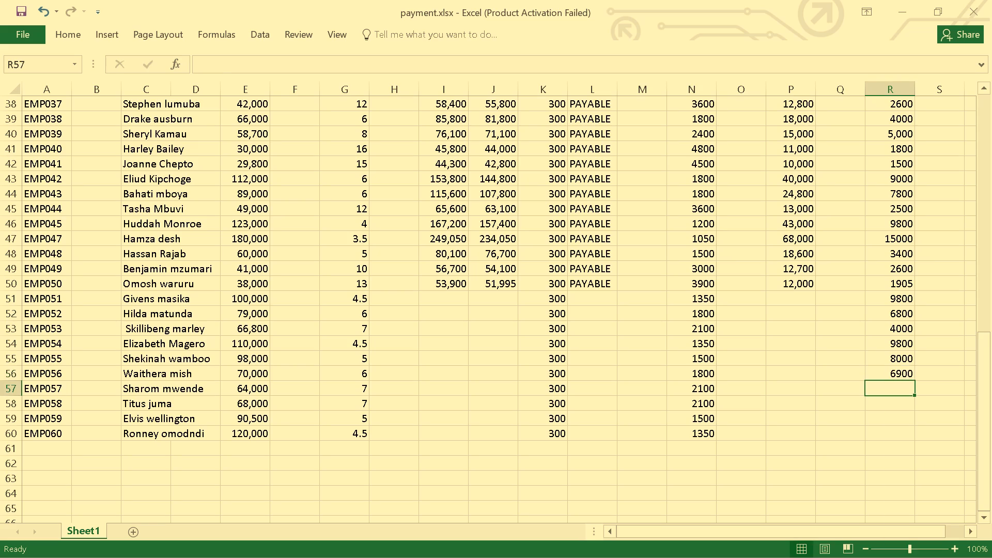
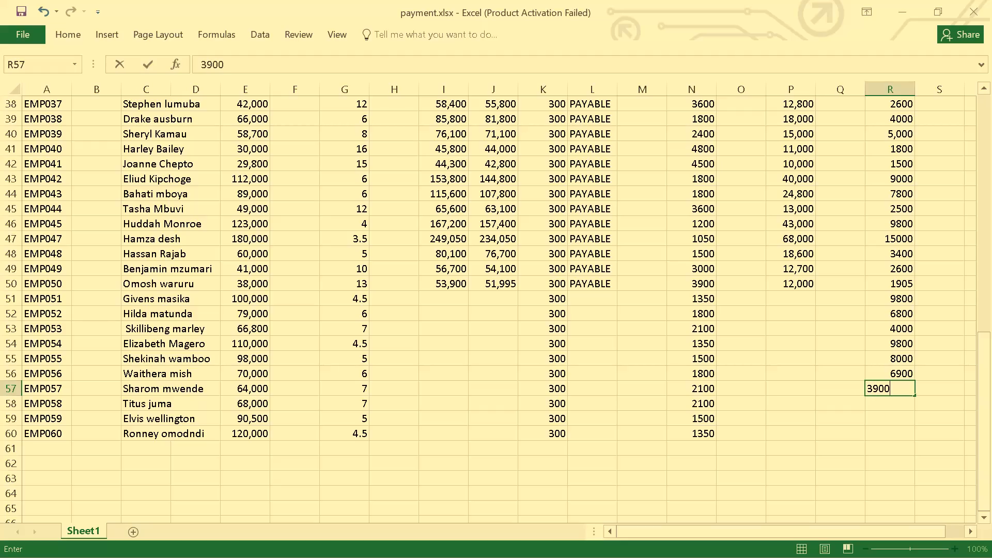
pyautogui.press('Return')
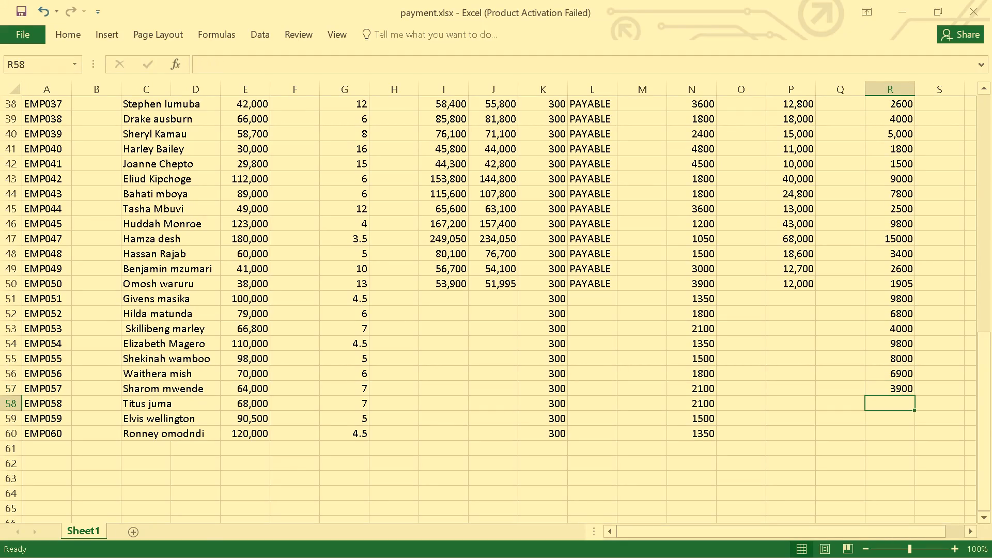
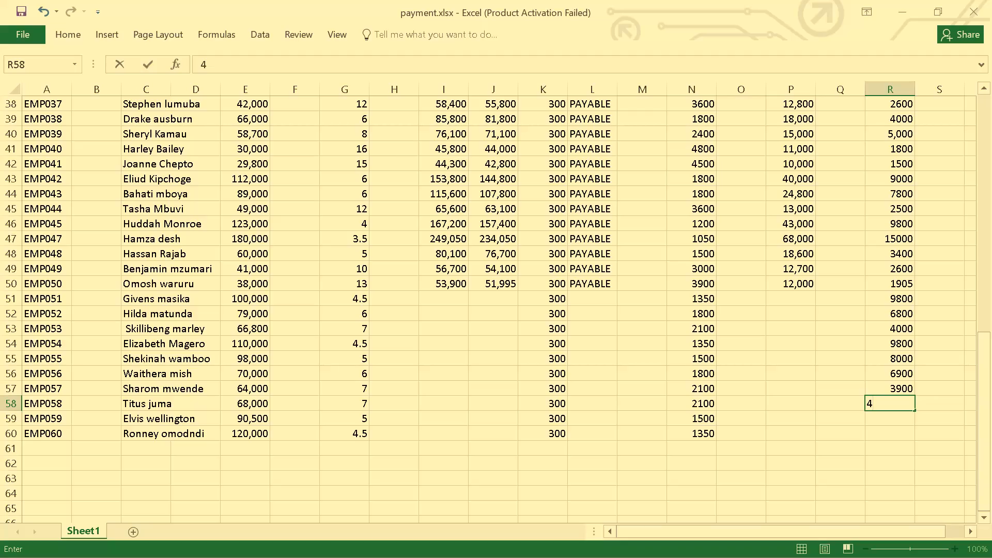
pyautogui.write('00')
pyautogui.press('0')
pyautogui.press('Return')
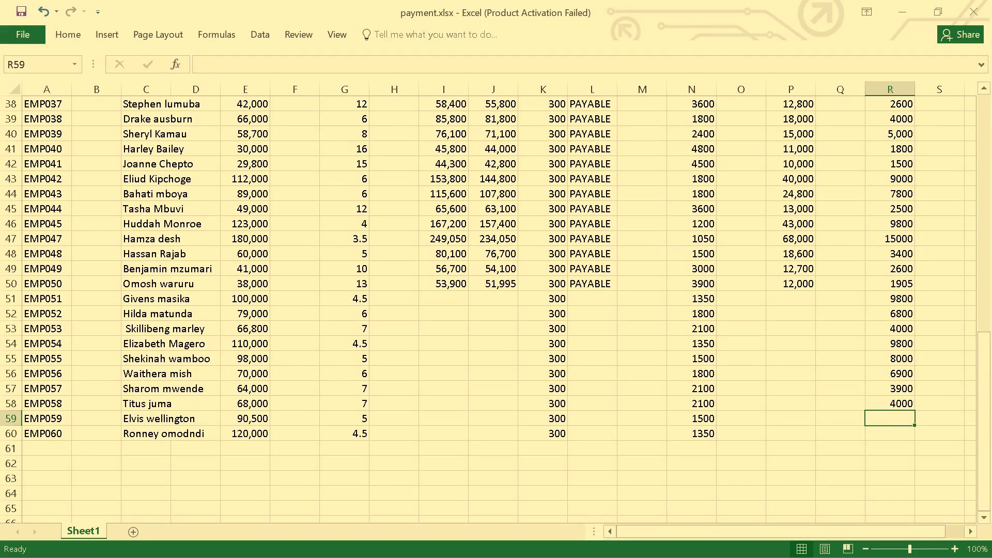
pyautogui.click(888, 417)
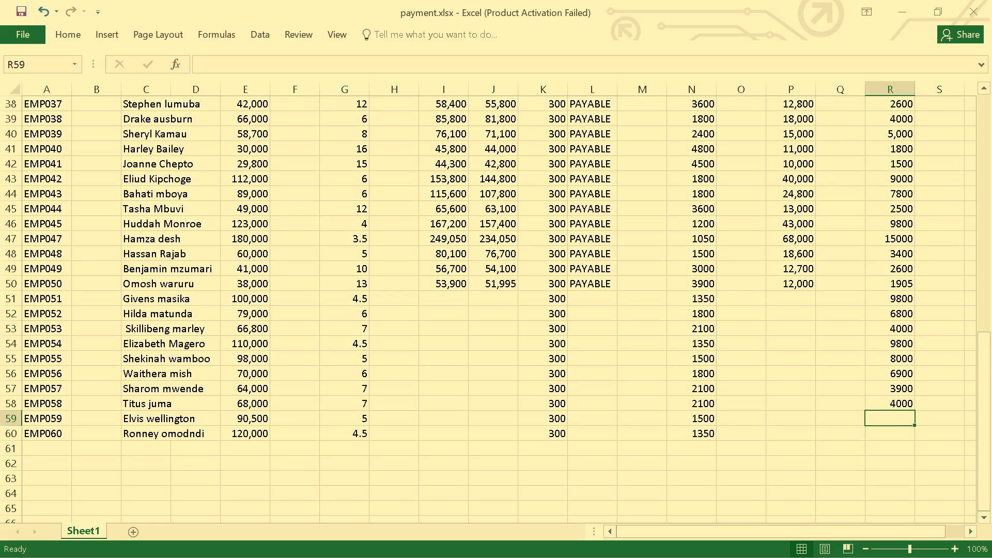
pyautogui.write('90')
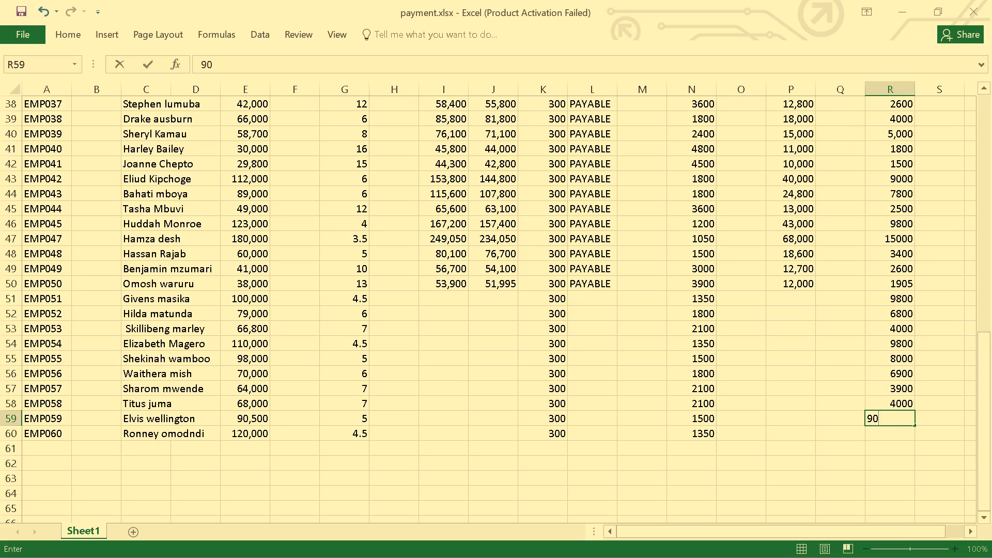
pyautogui.write('00')
pyautogui.press('BackSpace')
pyautogui.press('BackSpace')
pyautogui.press('BackSpace')
pyautogui.press('BackSpace')
pyautogui.press('8')
pyautogui.write('200')
pyautogui.press('Return')
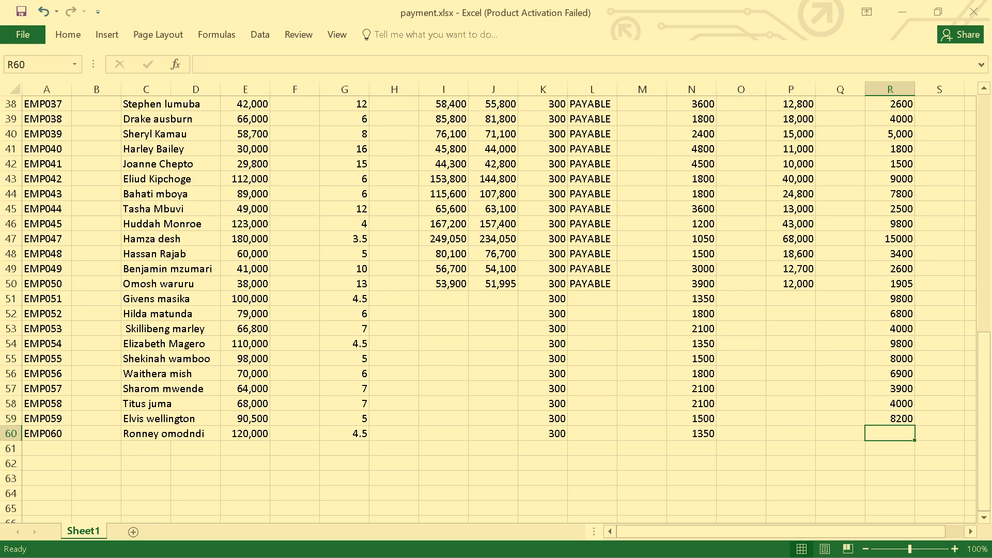
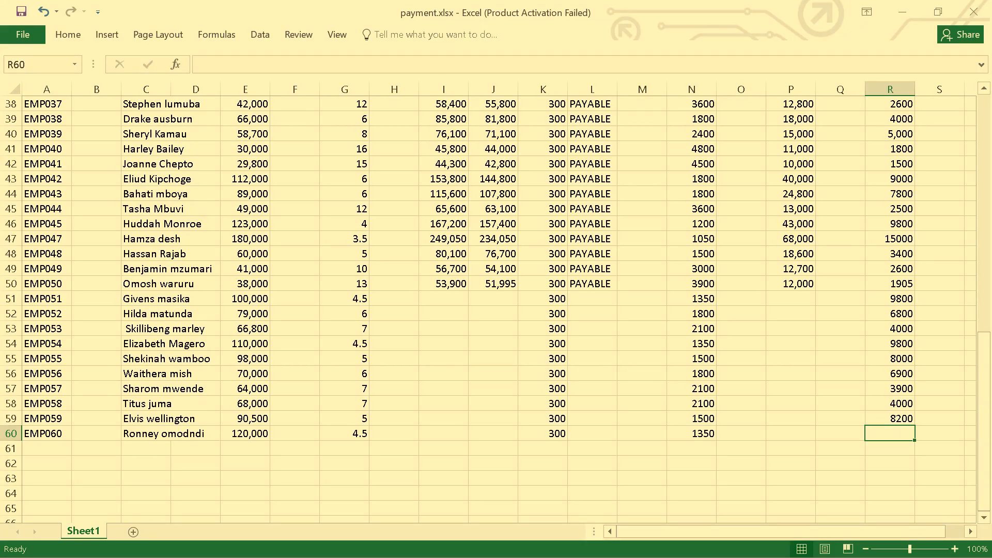
pyautogui.write('96')
pyautogui.write('00')
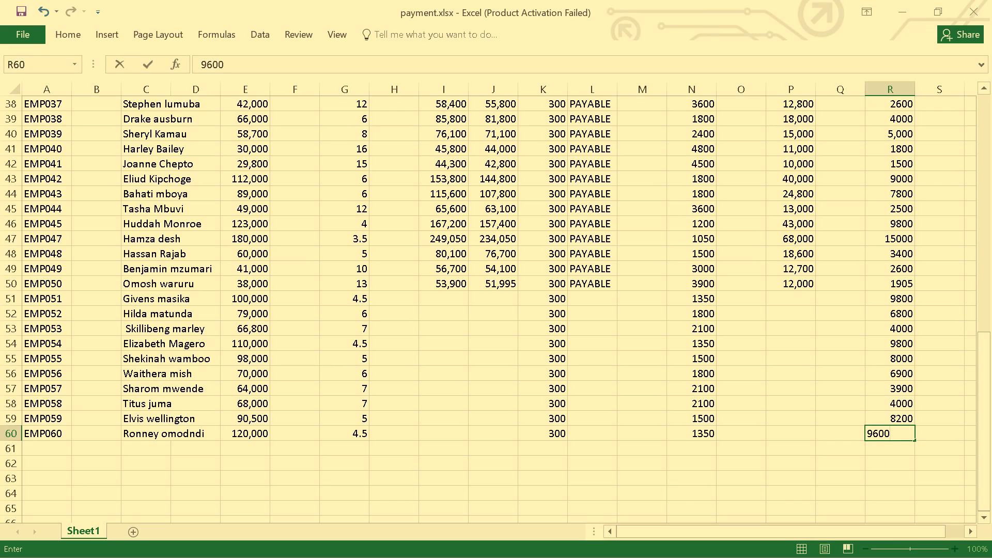
pyautogui.press('Up')
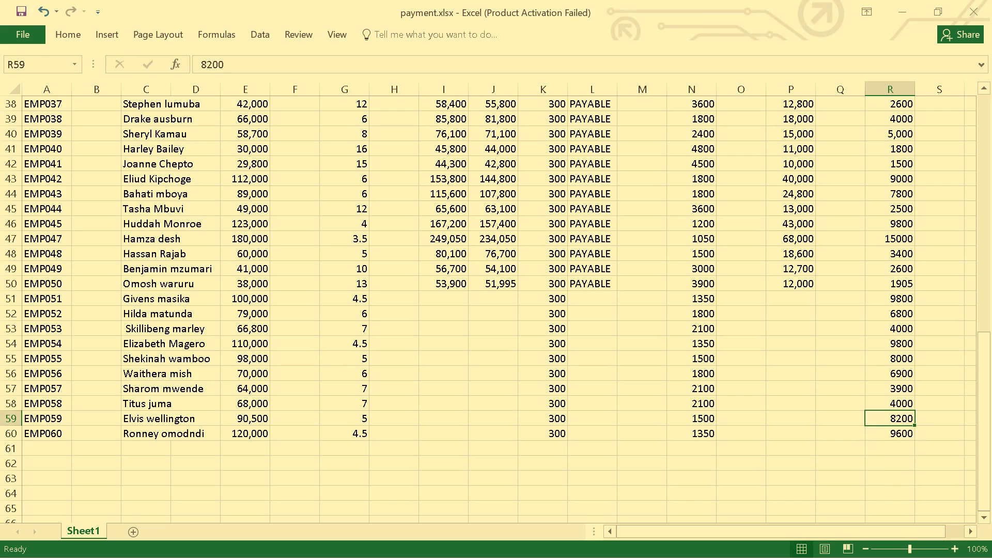
pyautogui.click(795, 299)
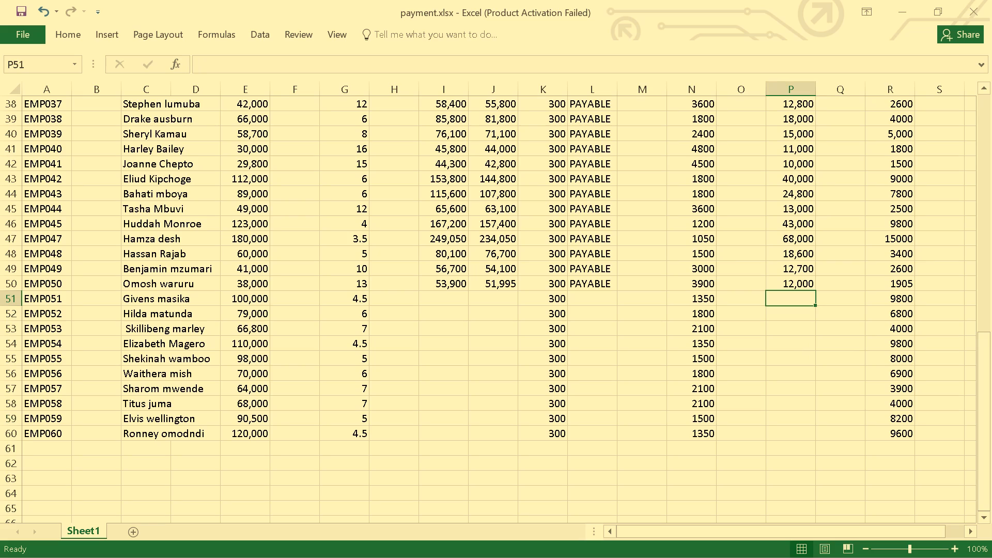
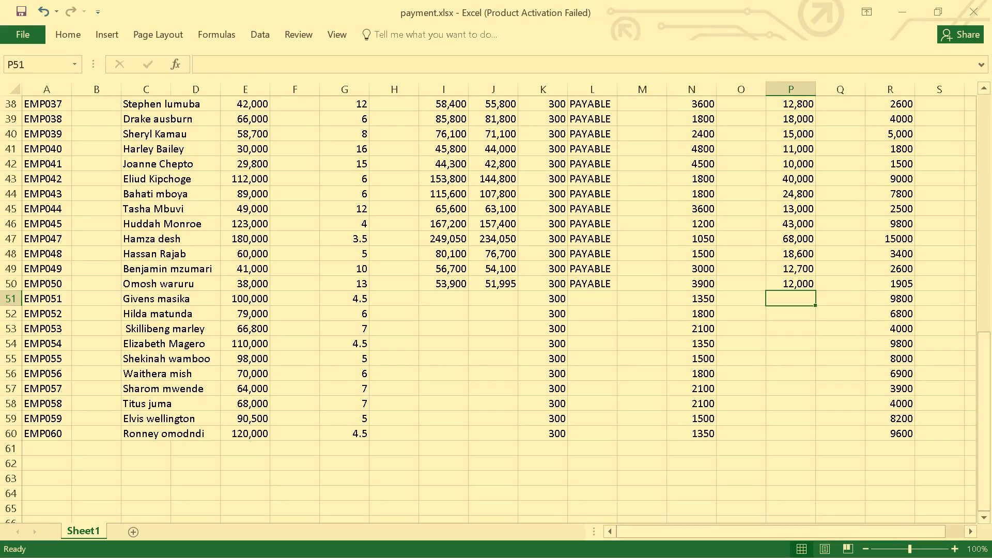
pyautogui.click(708, 277)
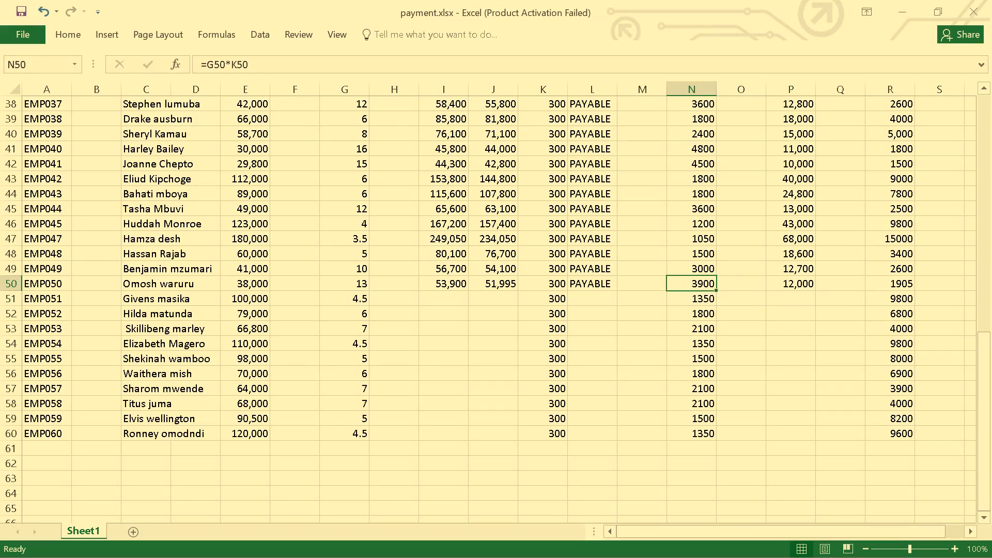
pyautogui.click(593, 275)
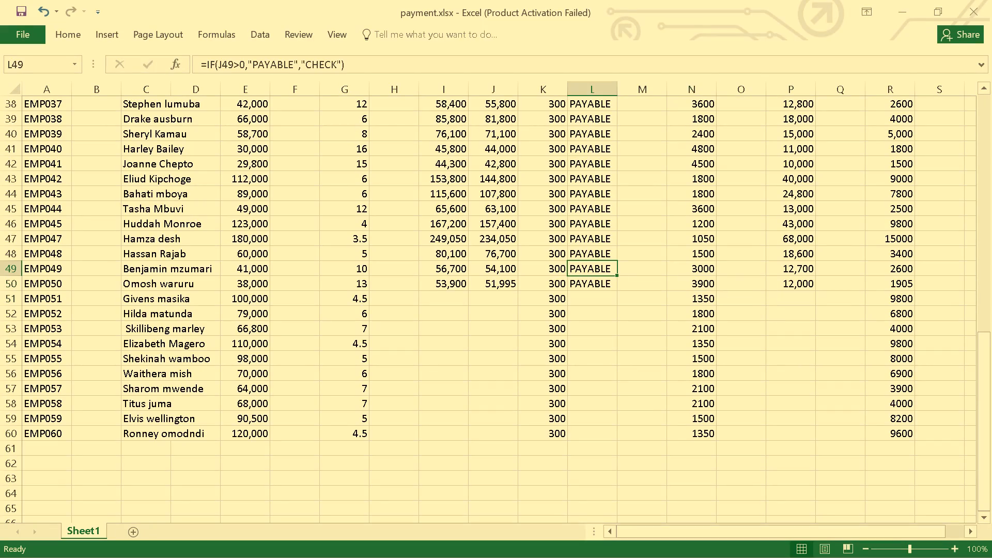
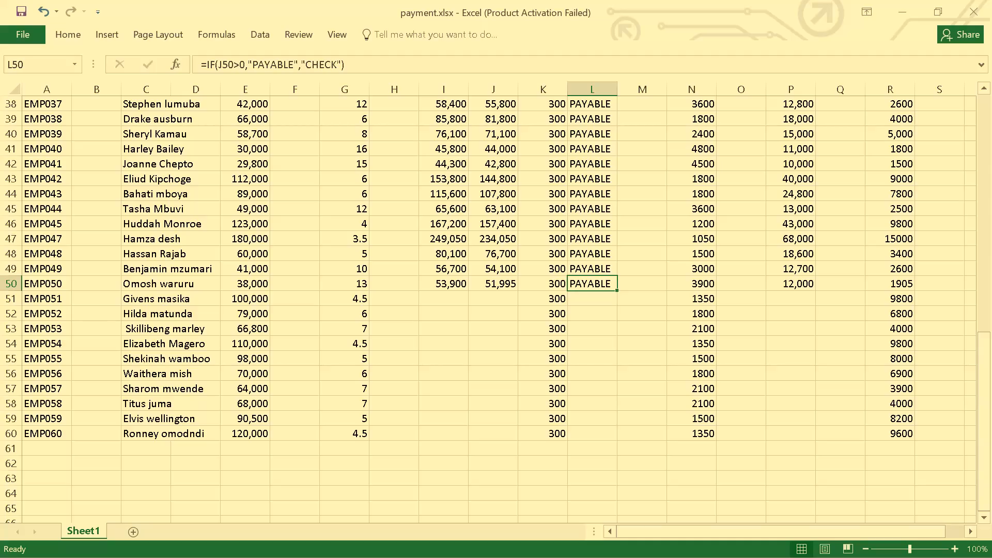
pyautogui.click(792, 301)
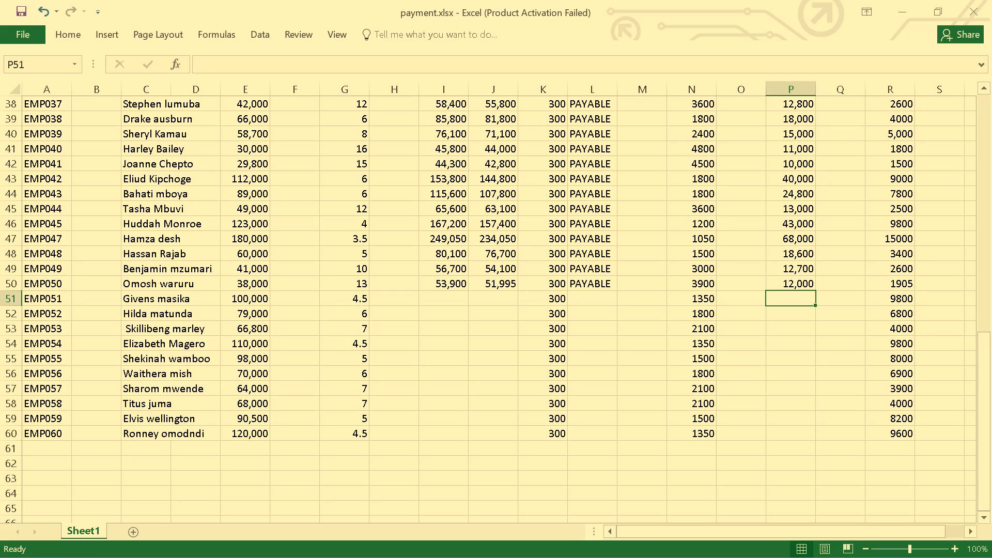
pyautogui.write('39')
pyautogui.write(',000')
pyautogui.press('Return')
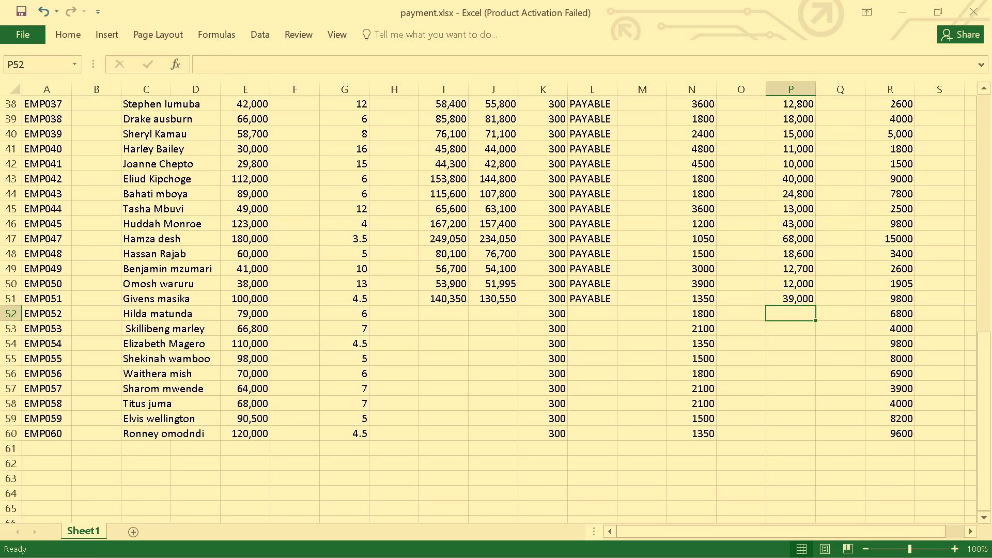
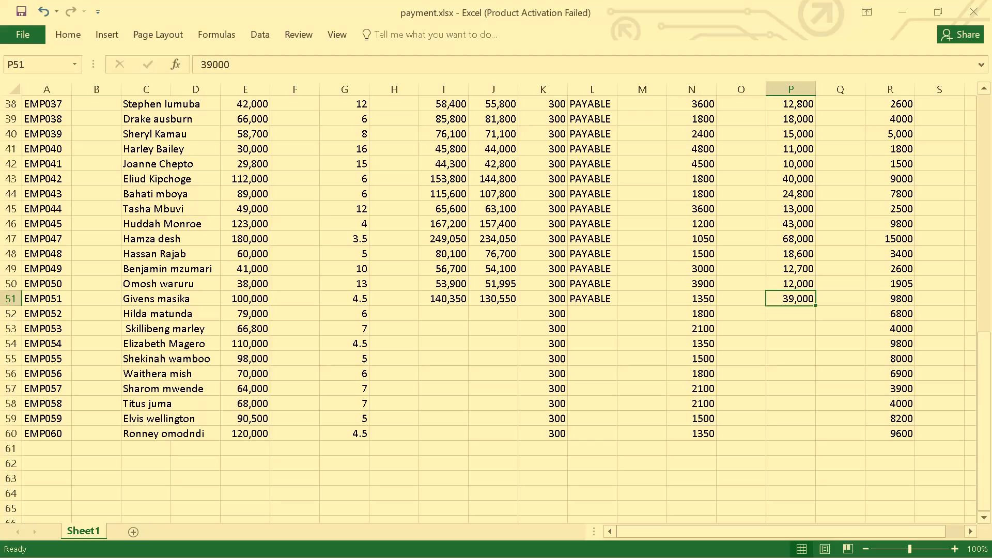
pyautogui.press('Right')
pyautogui.press('Right')
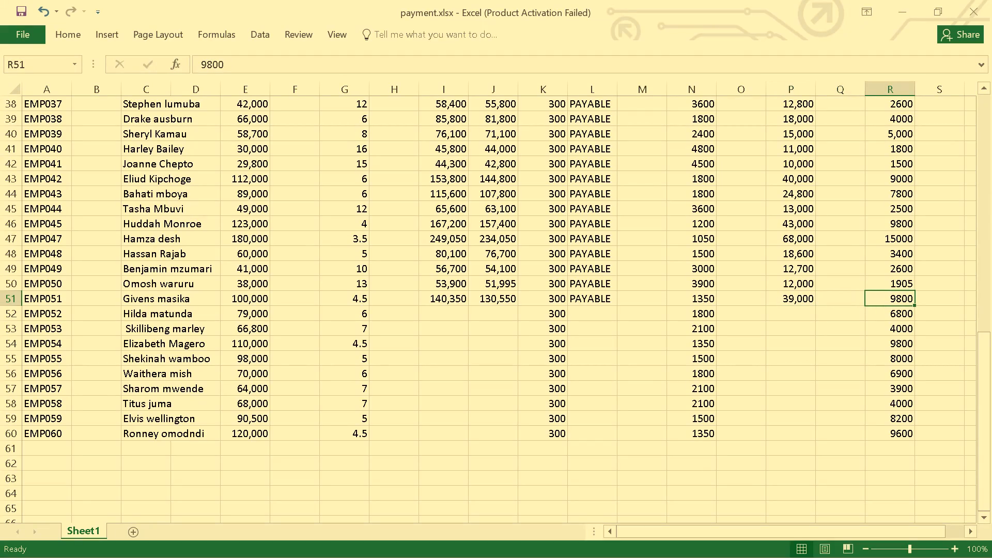
pyautogui.press('Left')
pyautogui.press('Left')
pyautogui.press('Down')
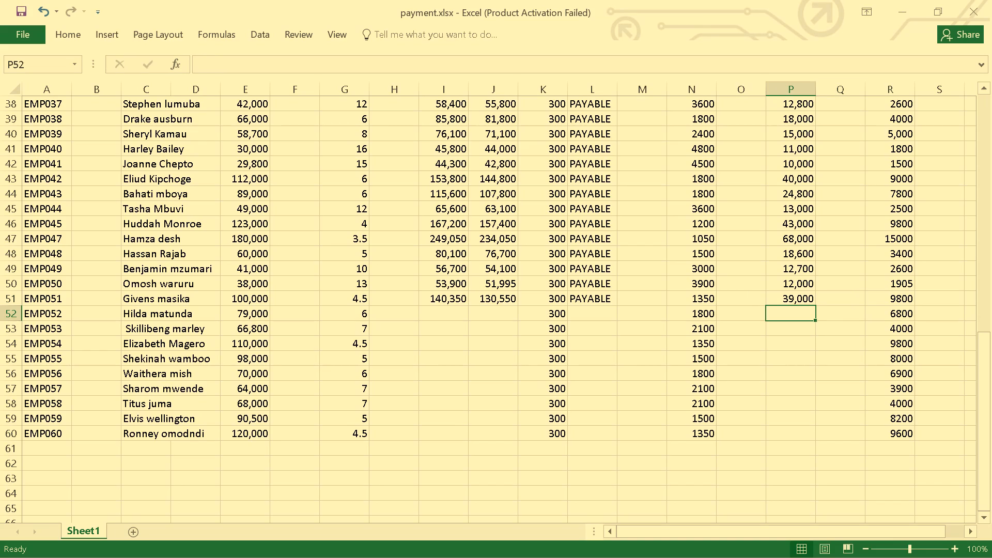
pyautogui.write('21000')
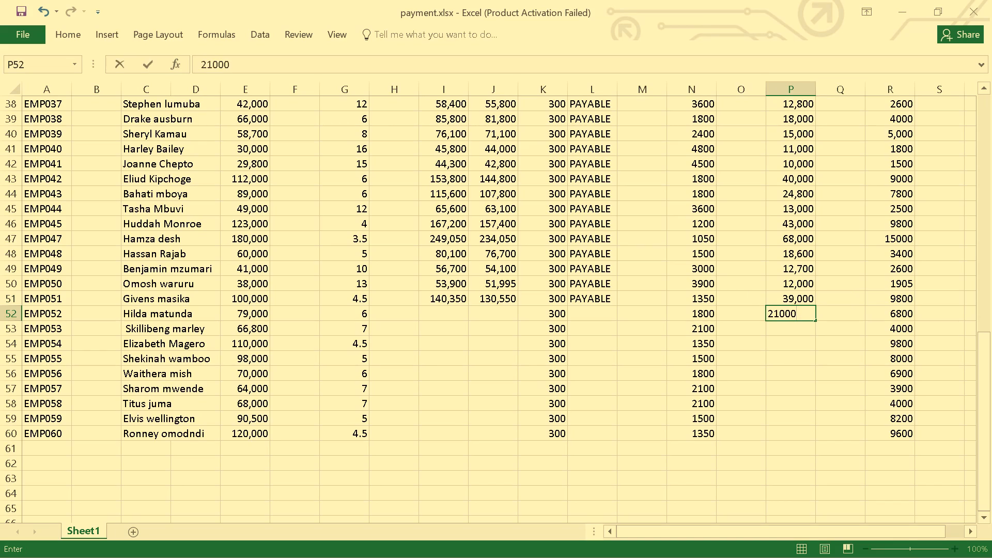
pyautogui.press('Return')
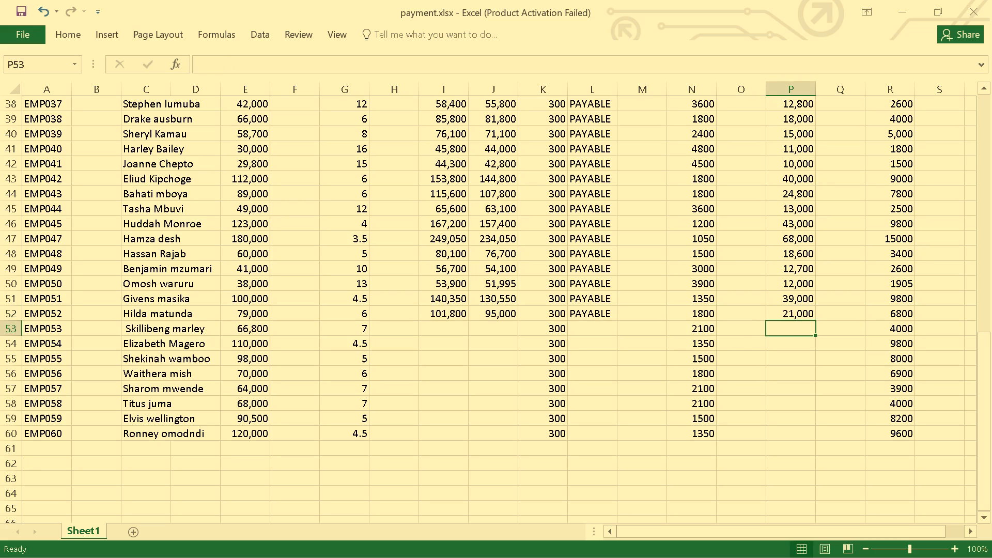
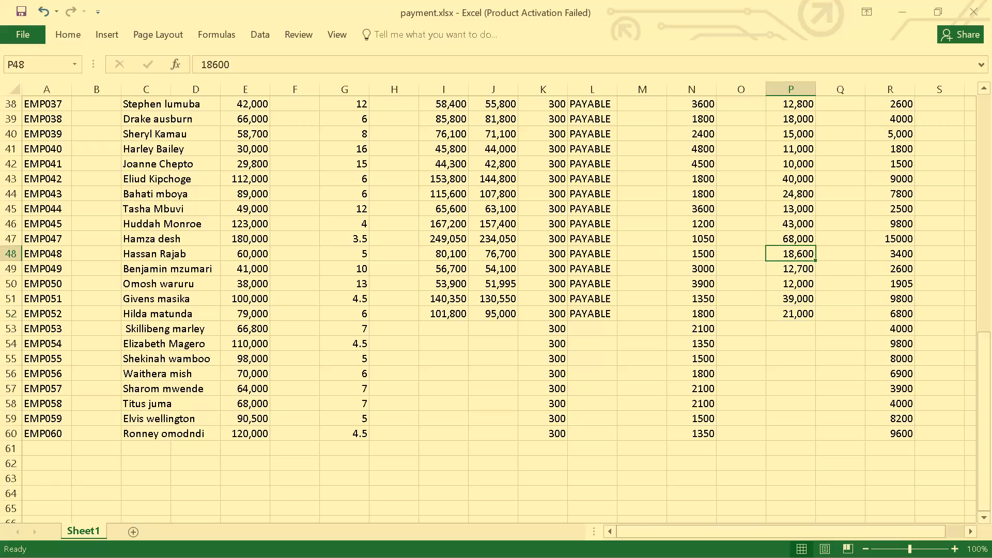
# Enter 19000 in column P for employee EMP053.
pyautogui.click(781, 338)
pyautogui.click(791, 323)
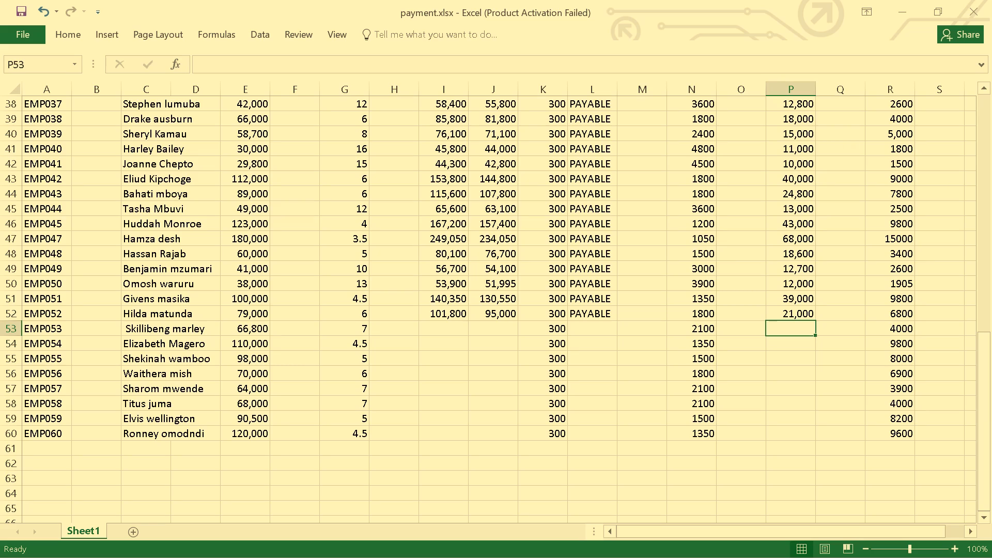
pyautogui.press('1')
pyautogui.write('9000')
pyautogui.press('Return')
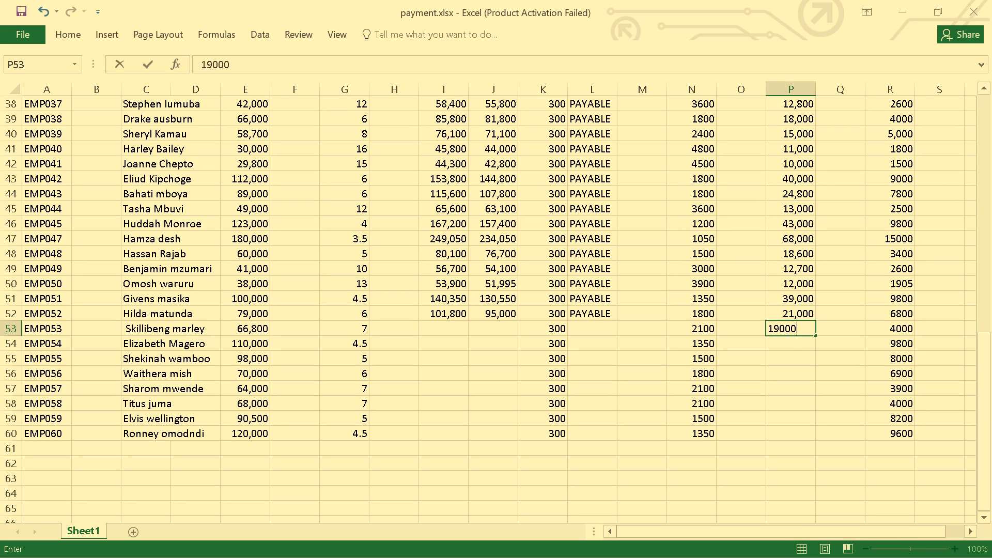
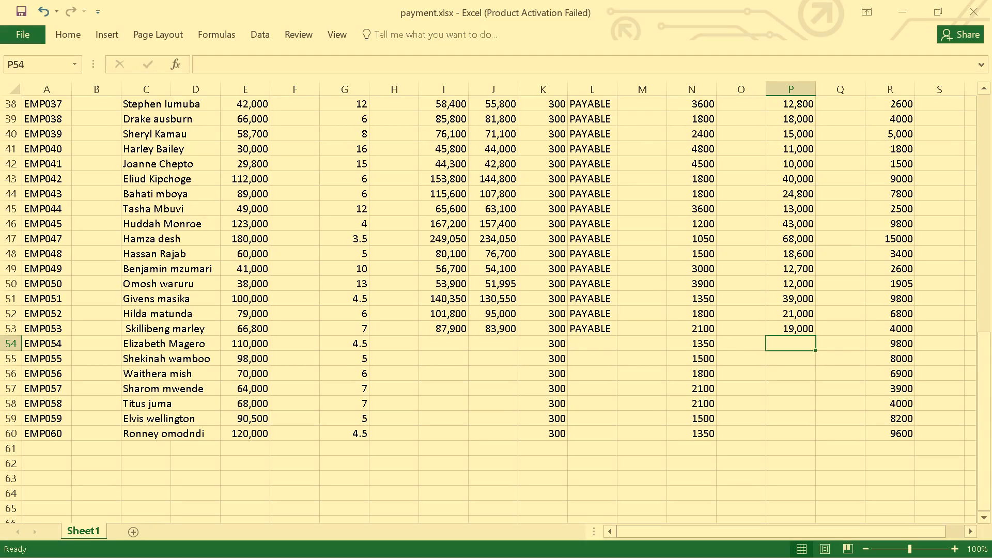
pyautogui.click(788, 347)
pyautogui.press('4')
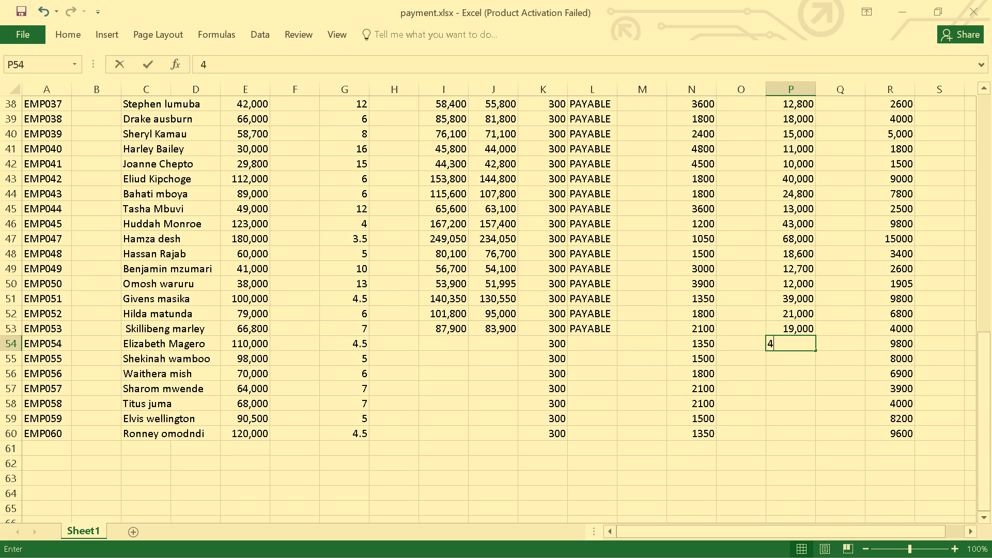
pyautogui.write('0,00')
pyautogui.press('5')
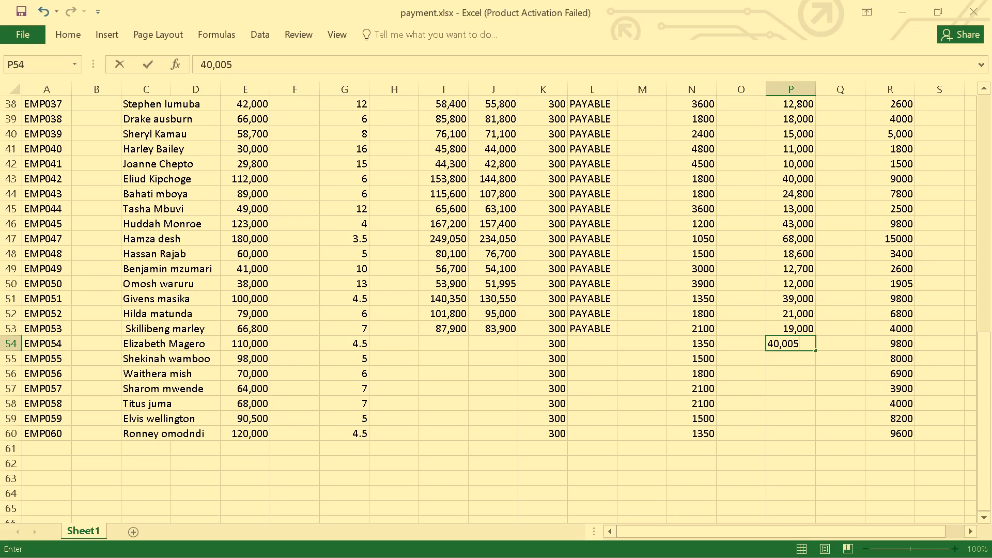
pyautogui.press('Return')
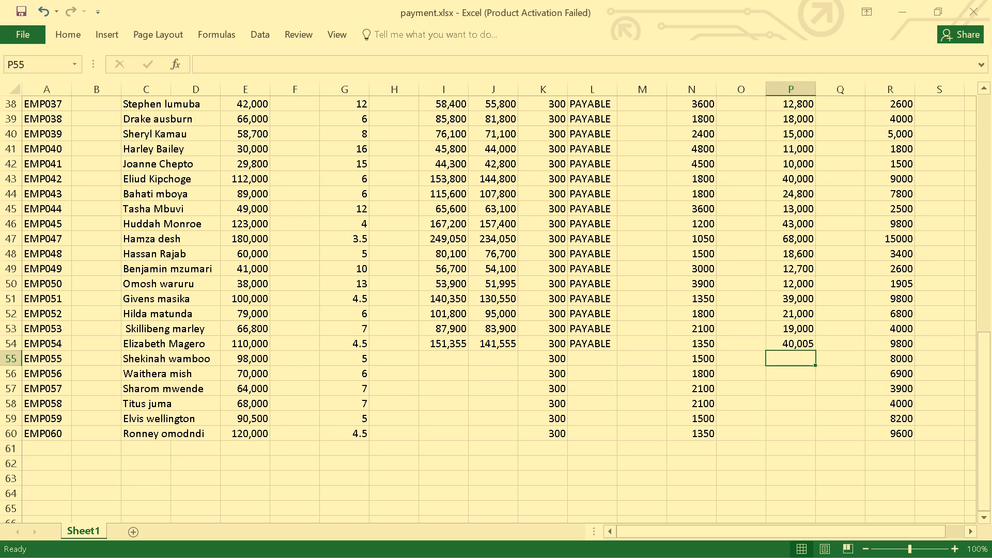
# Enter an allowance of 26,000 in column P for employee EMP055.
pyautogui.click(778, 357)
pyautogui.write('26')
pyautogui.write(',00')
pyautogui.press('0')
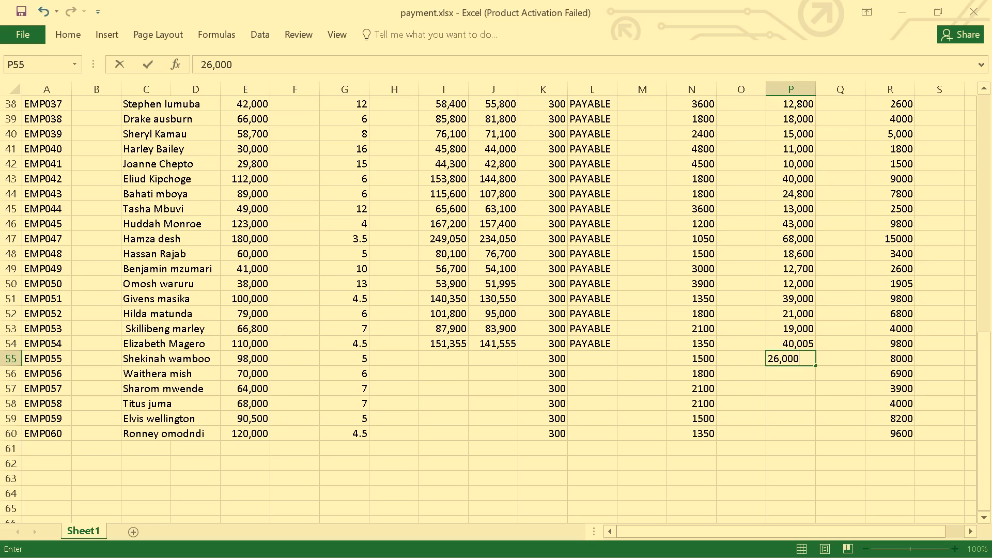
pyautogui.press('Return')
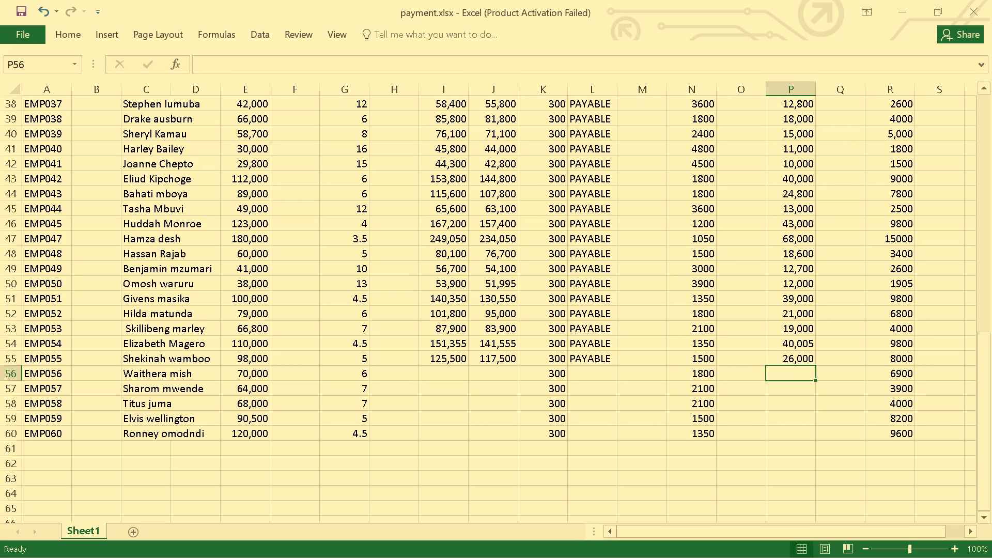
# Review the column headings and the earlier employees' salary and allowance figures as reference for the remaining allowance entries.
pyautogui.scroll(2, 778, 357)
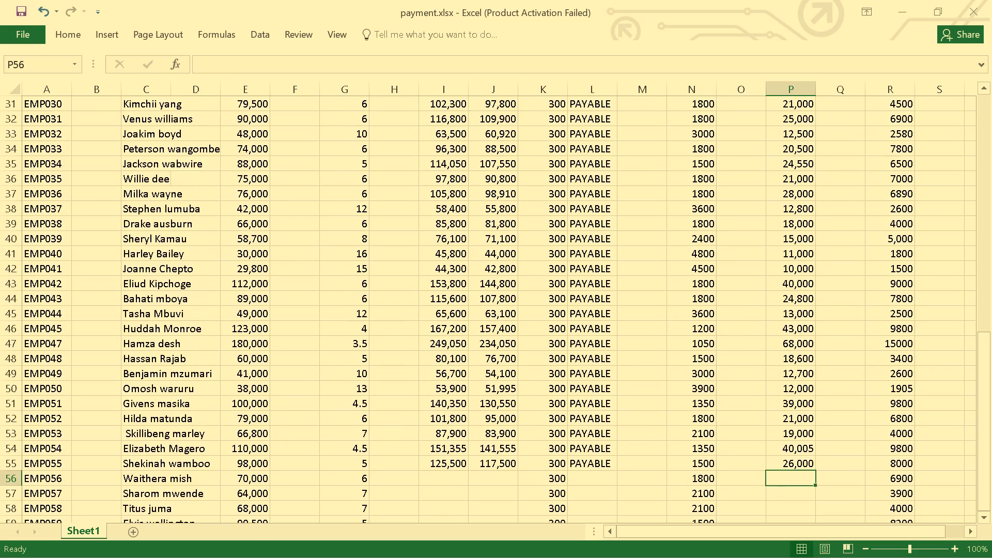
pyautogui.scroll(6, 778, 357)
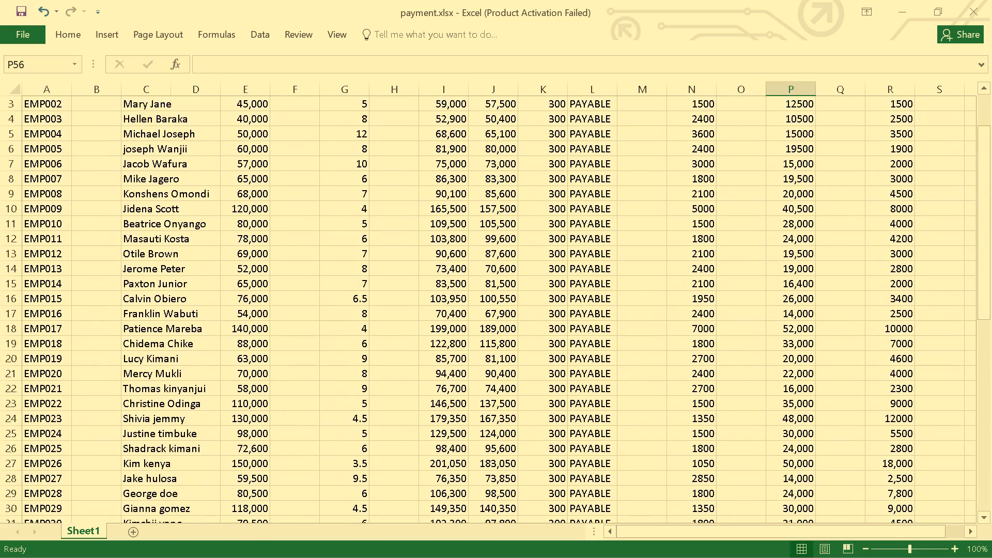
pyautogui.scroll(2, 778, 357)
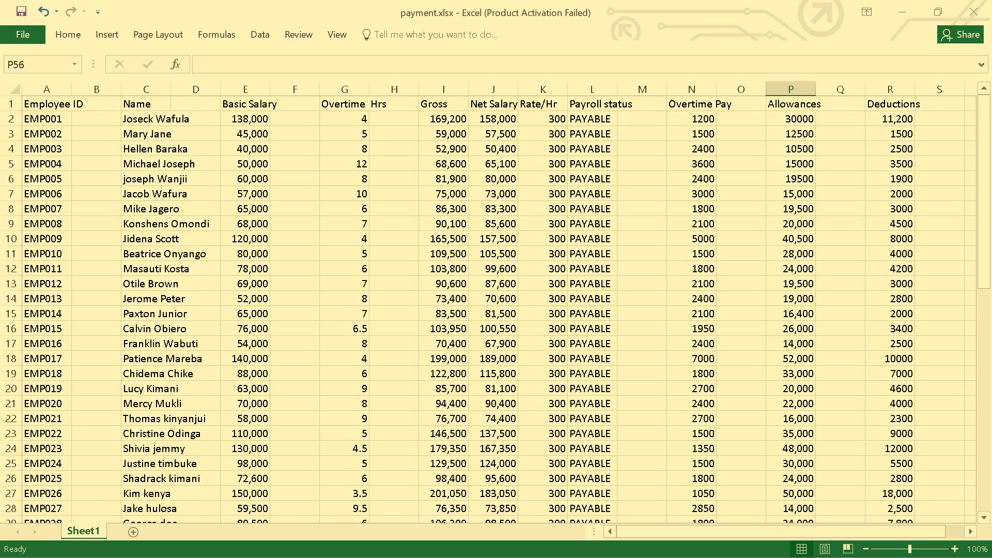
pyautogui.scroll(-3, 558, 172)
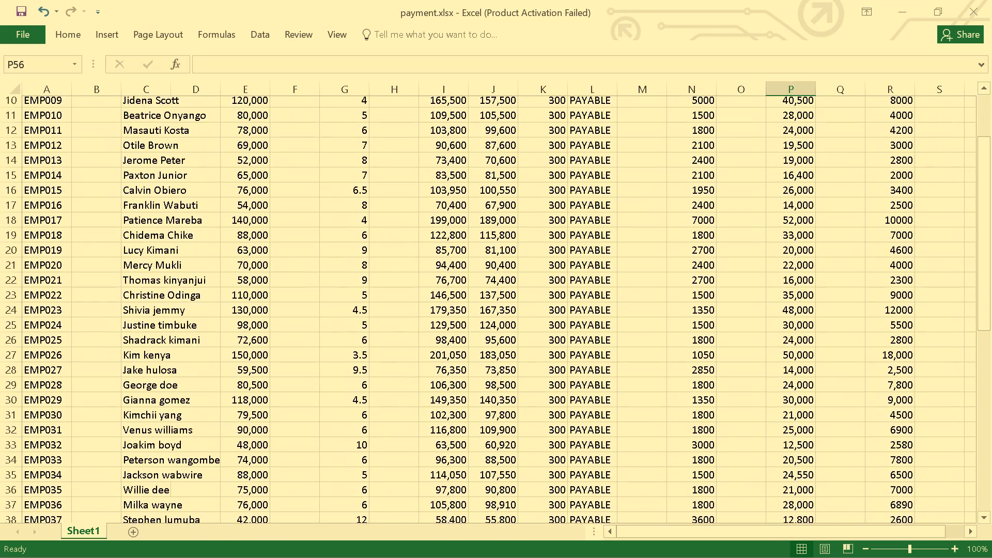
pyautogui.scroll(-1, 558, 172)
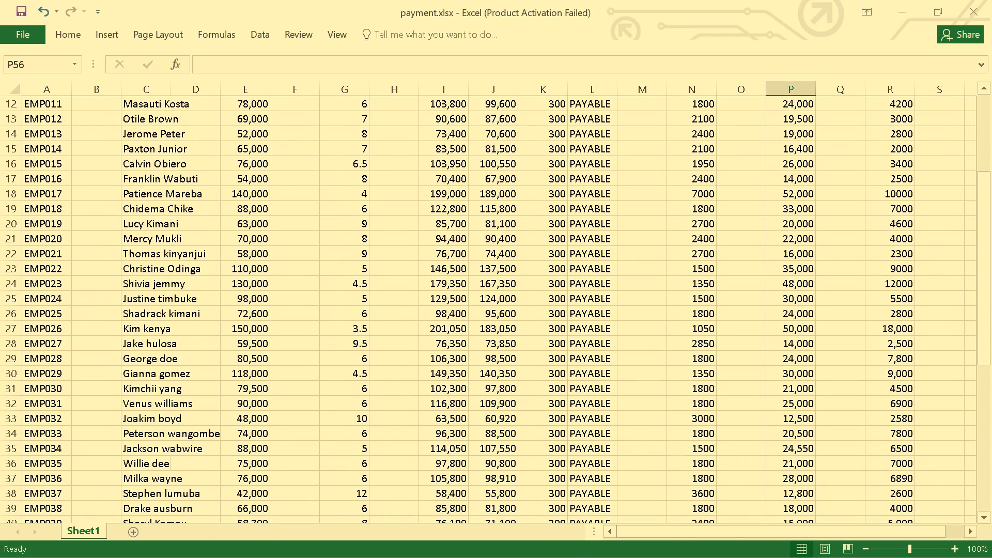
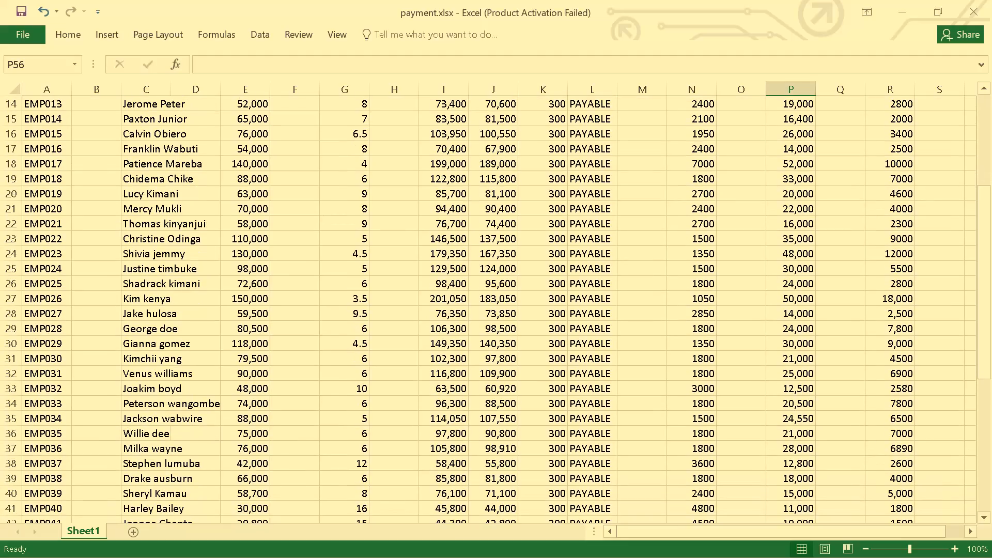
# Enter an allowance of 20,000 in column P for employee EMP056.
pyautogui.scroll(-1, 583, 353)
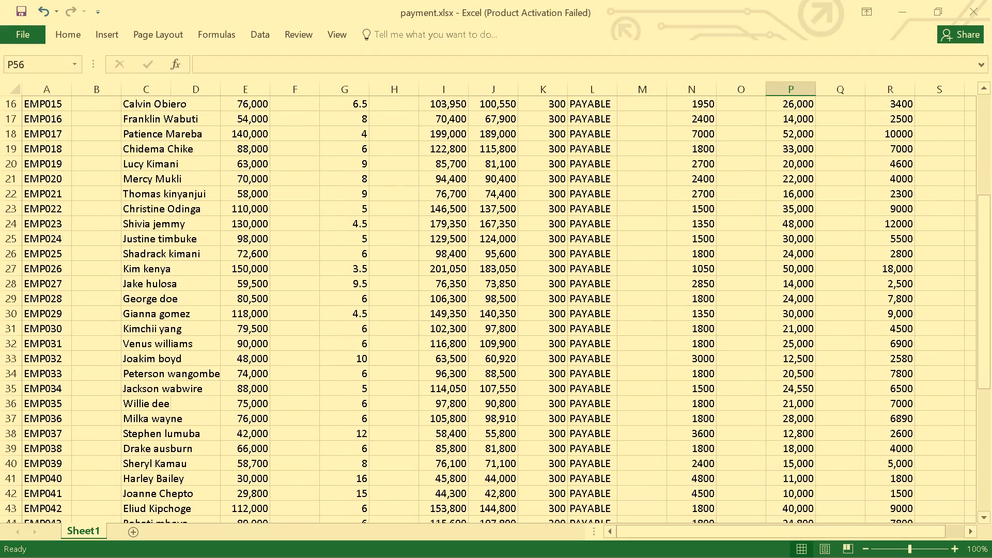
pyautogui.scroll(-1, 583, 353)
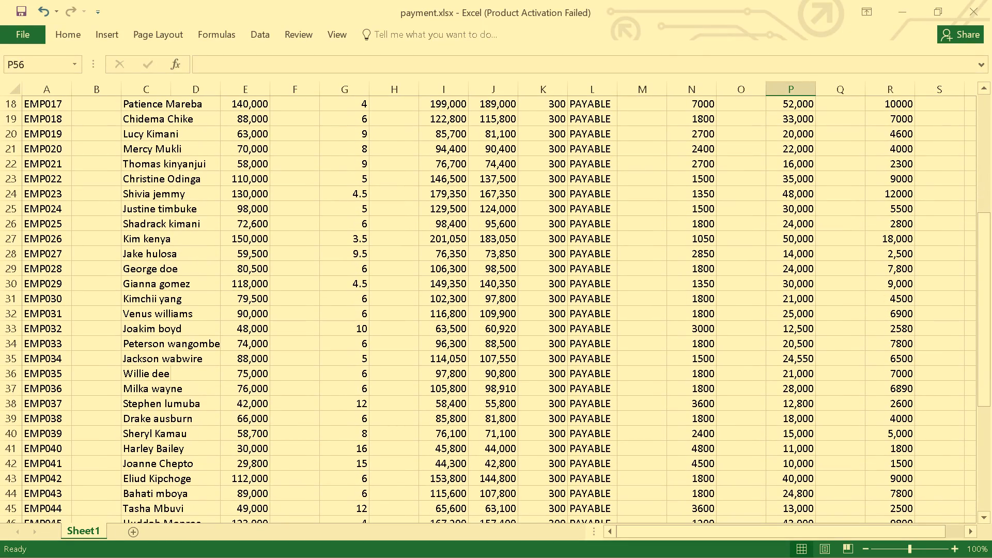
pyautogui.scroll(-3, 583, 353)
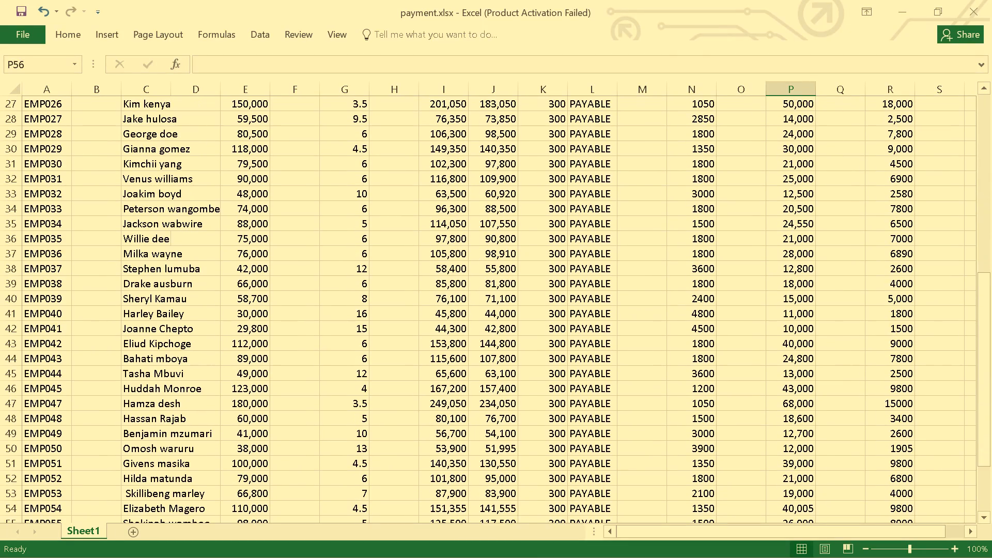
pyautogui.scroll(-1, 583, 353)
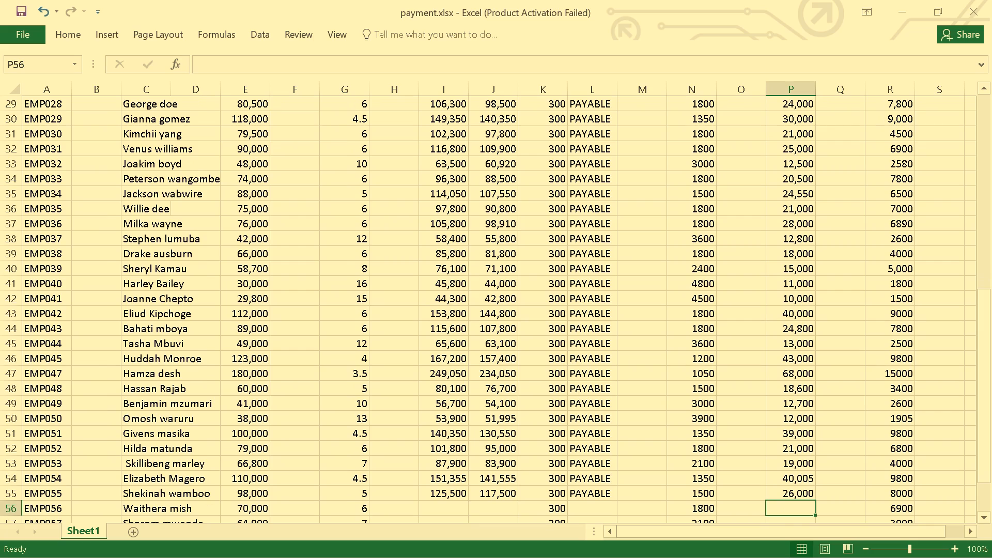
pyautogui.scroll(-3, 583, 353)
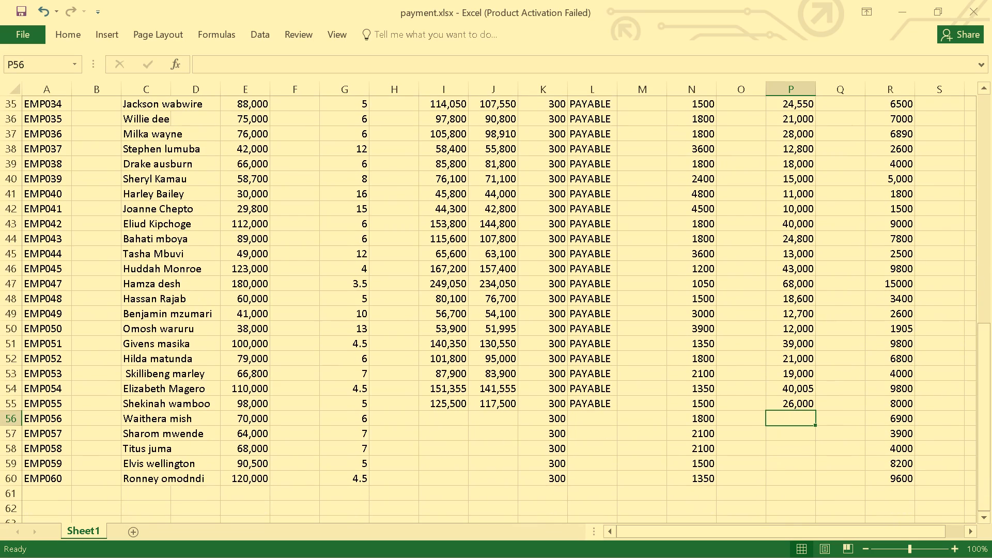
pyautogui.scroll(-1, 583, 353)
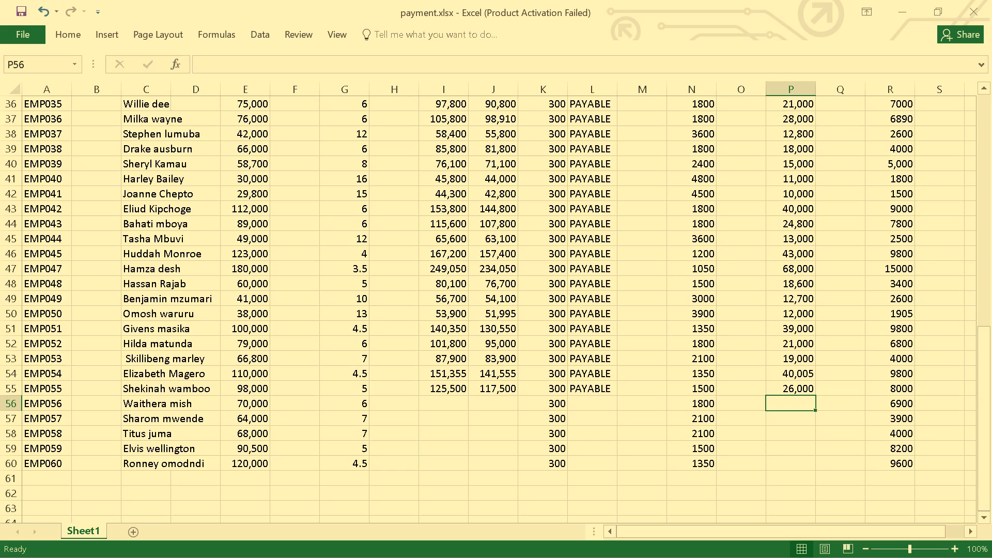
pyautogui.click(781, 405)
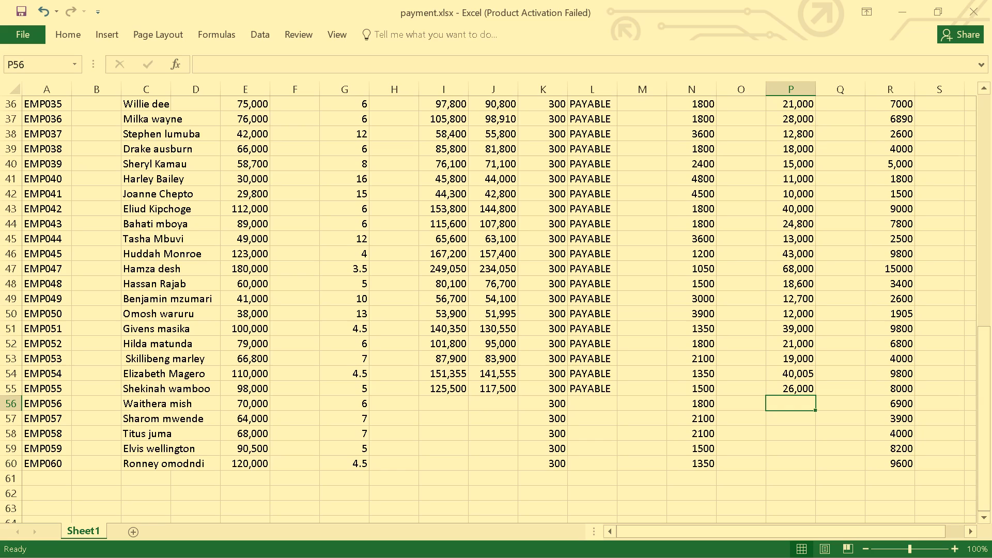
pyautogui.write('20,00')
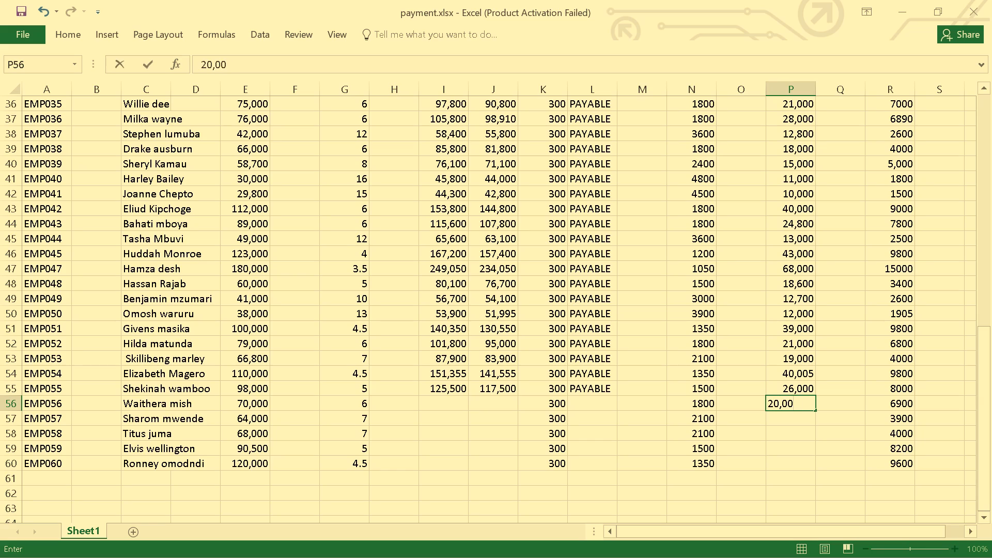
pyautogui.press('0')
pyautogui.press('Return')
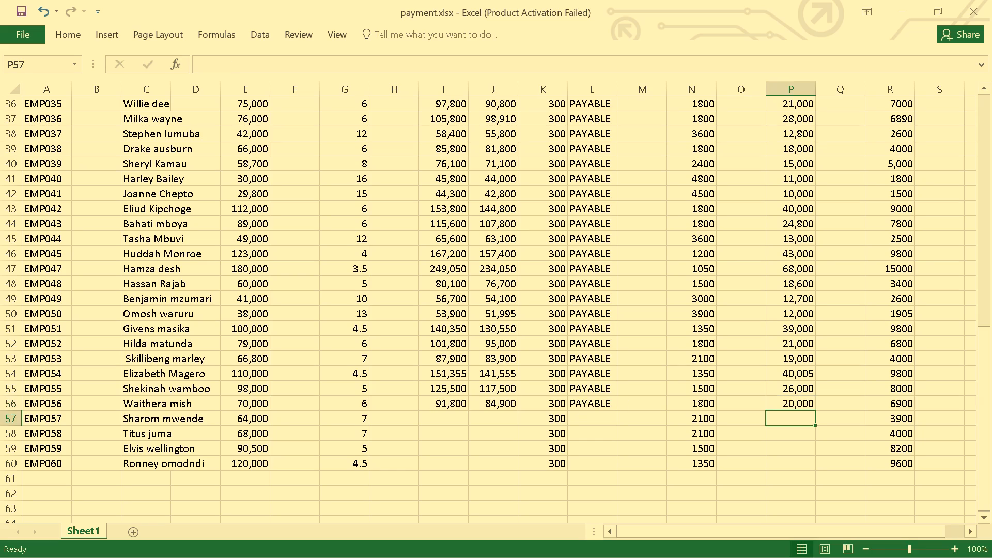
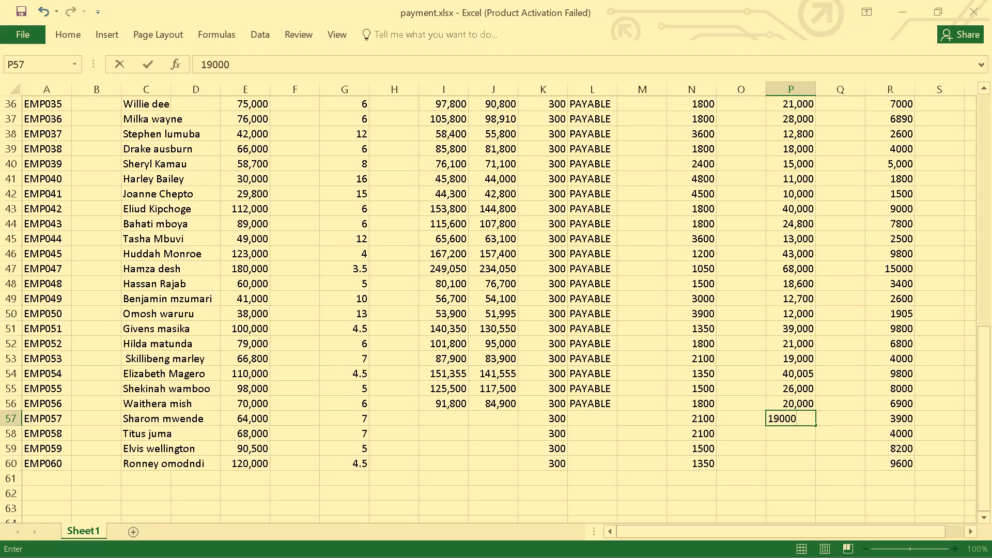
pyautogui.press('Return')
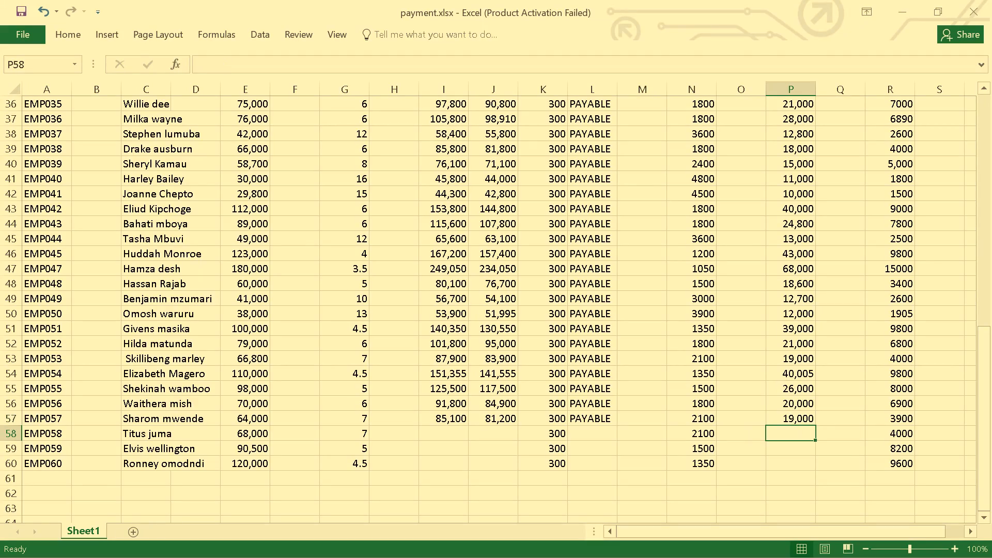
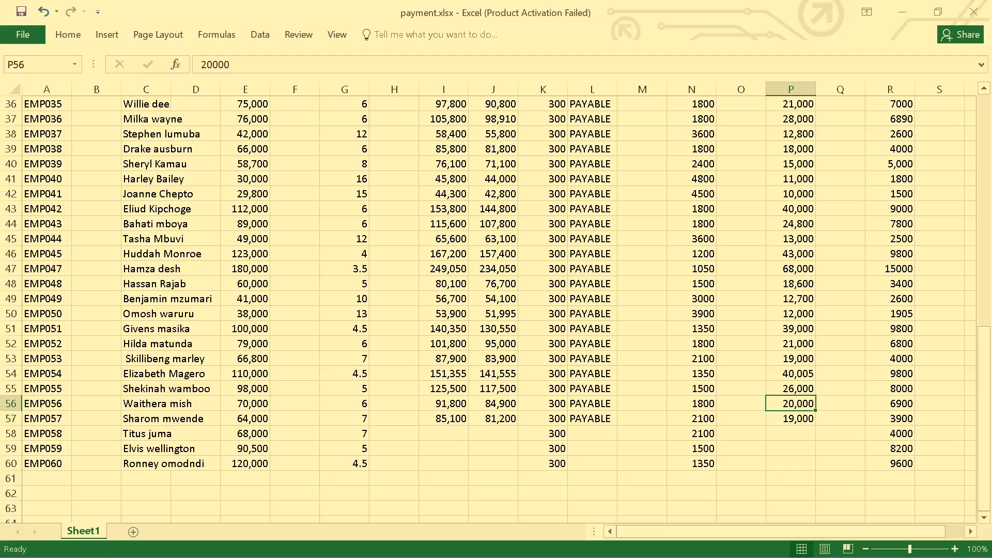
# Review the allowances entered in column P from EMP056 back up to EMP047.
pyautogui.press('Up')
pyautogui.press('Up')
pyautogui.press('Up')
pyautogui.press('Up')
pyautogui.press('Up')
pyautogui.press('Up')
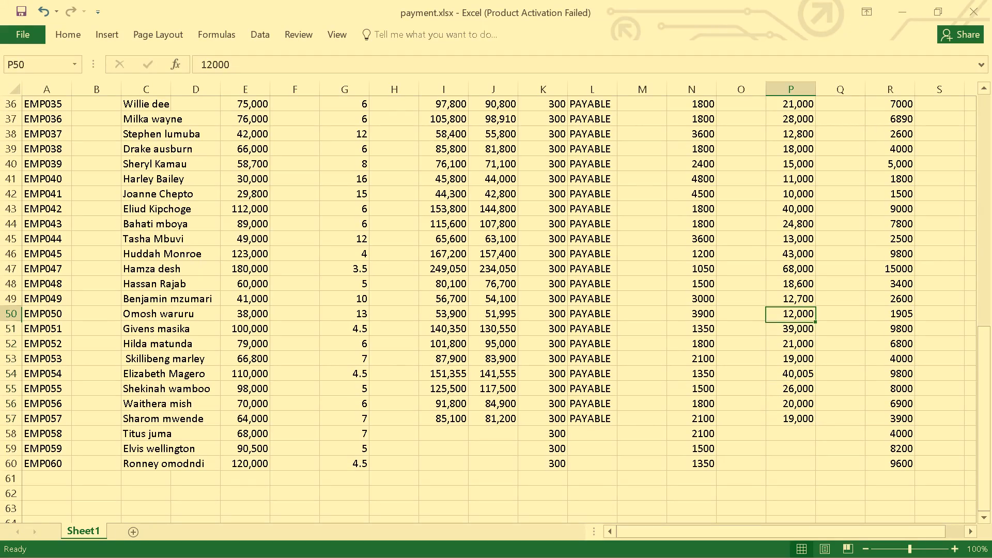
pyautogui.press('Up')
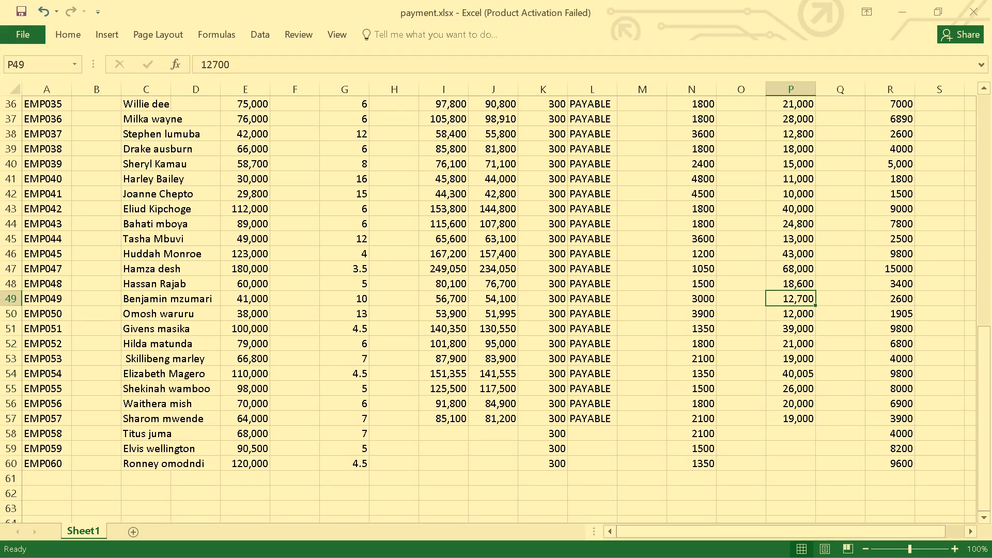
pyautogui.press('Up')
pyautogui.press('Up')
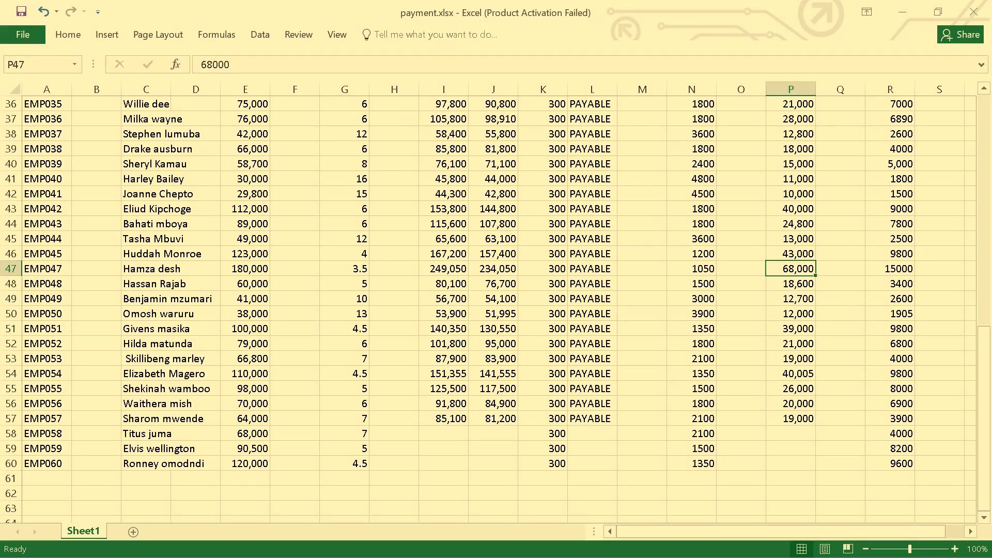
# Save the payment.xlsx workbook.
pyautogui.hotkey('ctrl', 's')
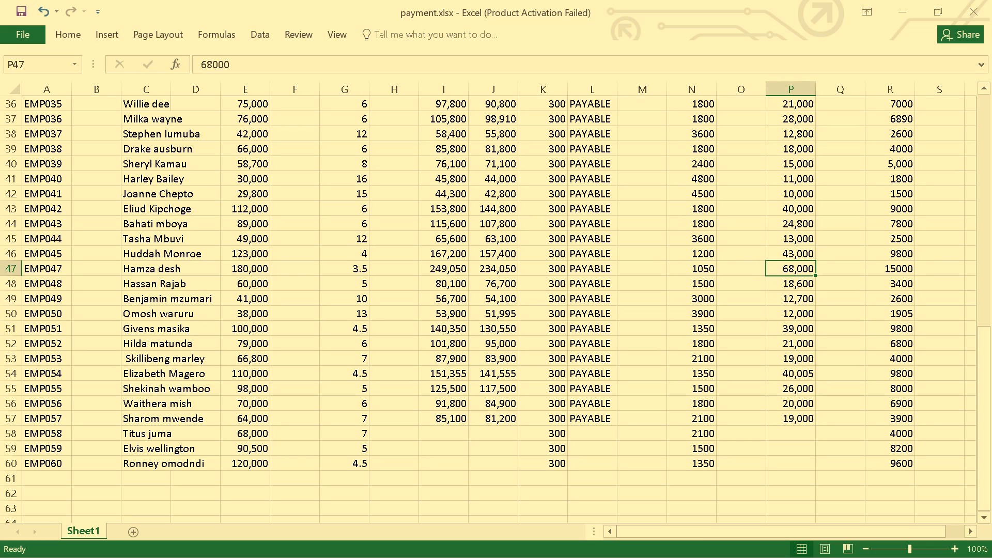
# Examine the allowances in column P from EMP045 up to EMP039, and EMP039's row back to column K.
pyautogui.press('Up')
pyautogui.press('Up')
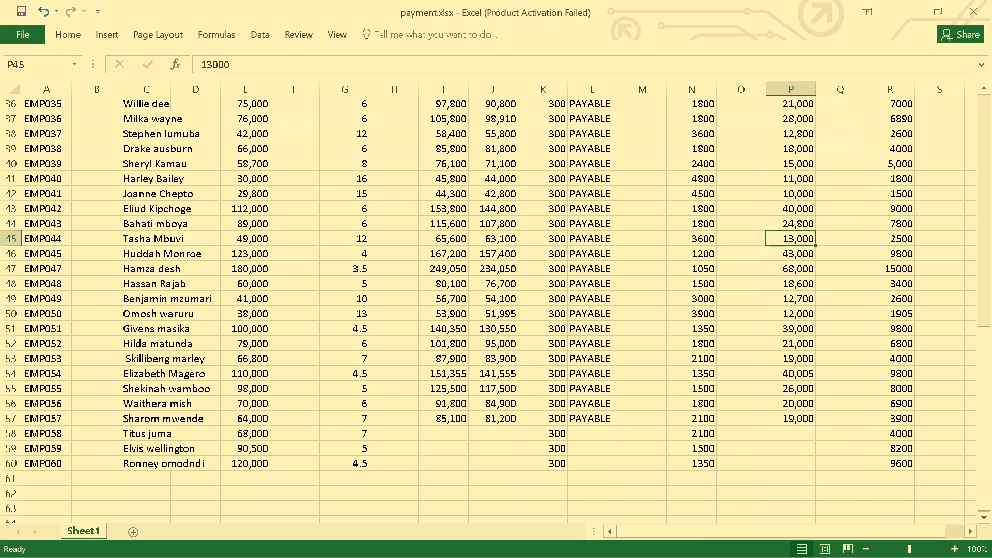
pyautogui.press('Up')
pyautogui.press('Up')
pyautogui.press('Up')
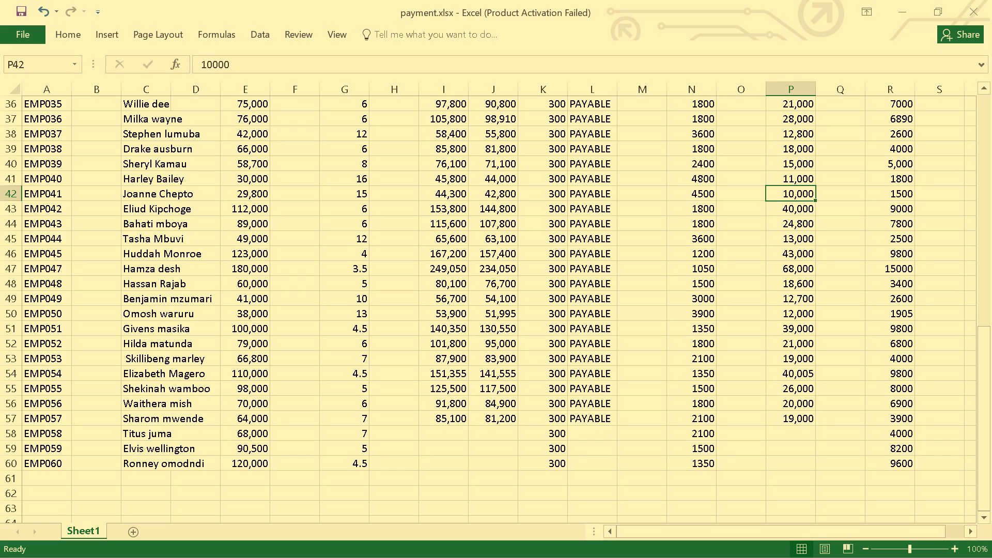
pyautogui.press('Up')
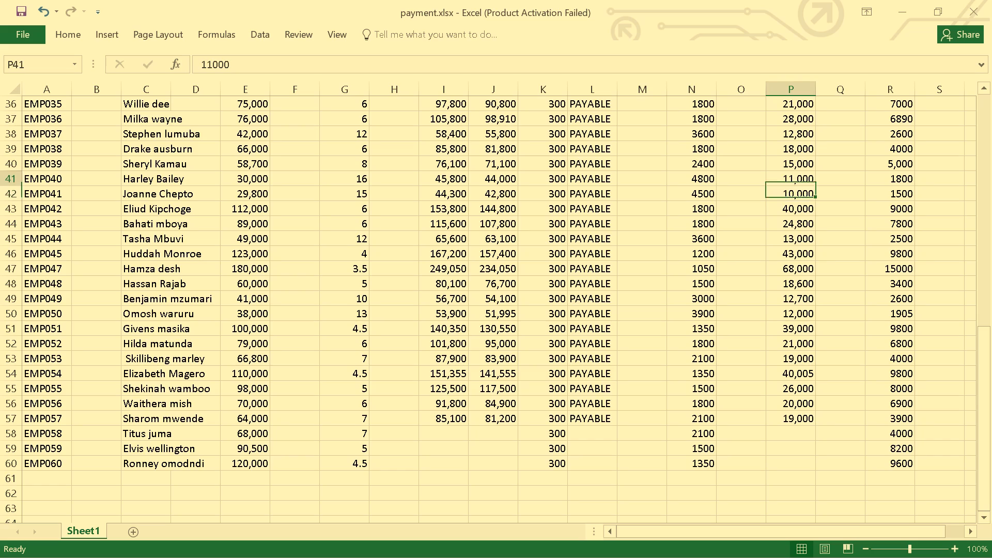
pyautogui.press('Up')
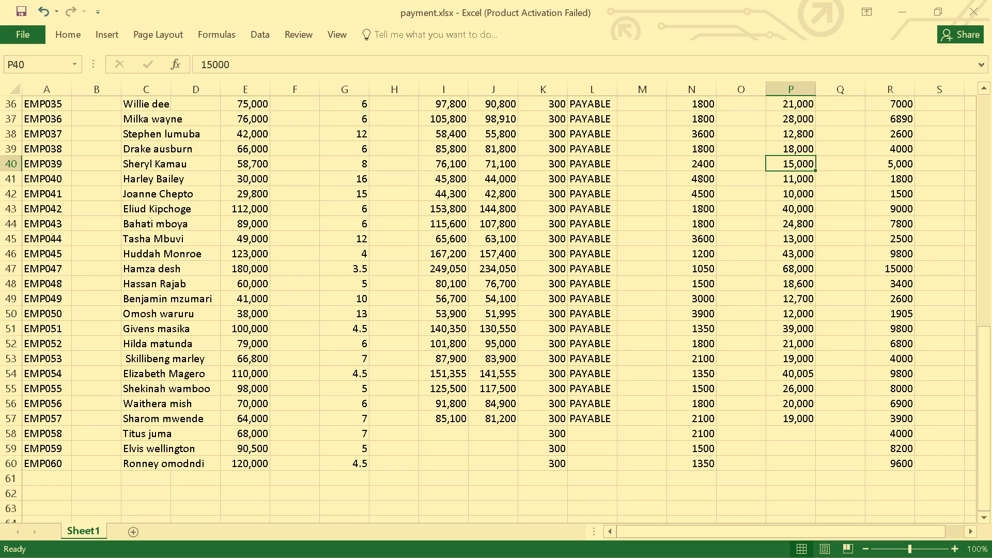
pyautogui.press('Left')
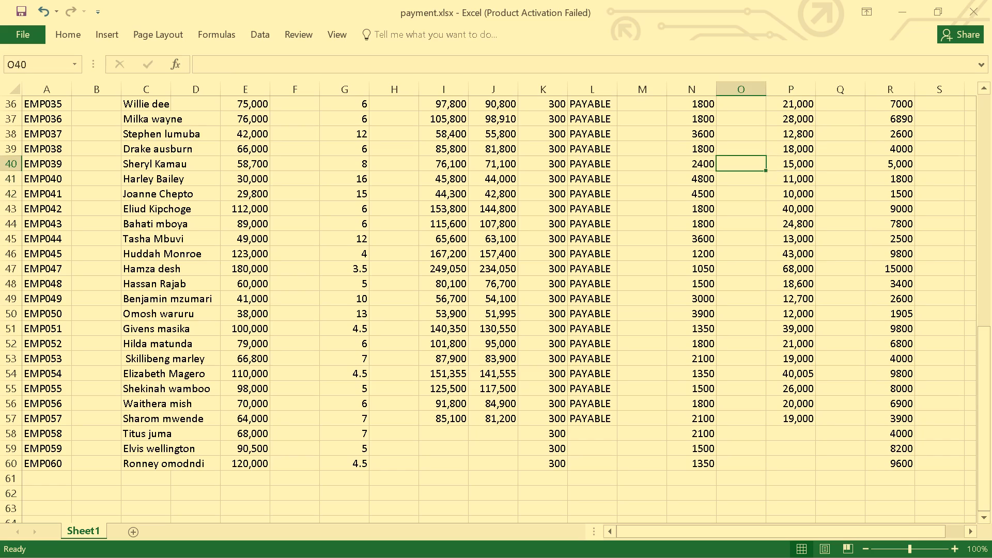
pyautogui.press('Left')
pyautogui.press('Left')
pyautogui.press('Left')
pyautogui.press('Left')
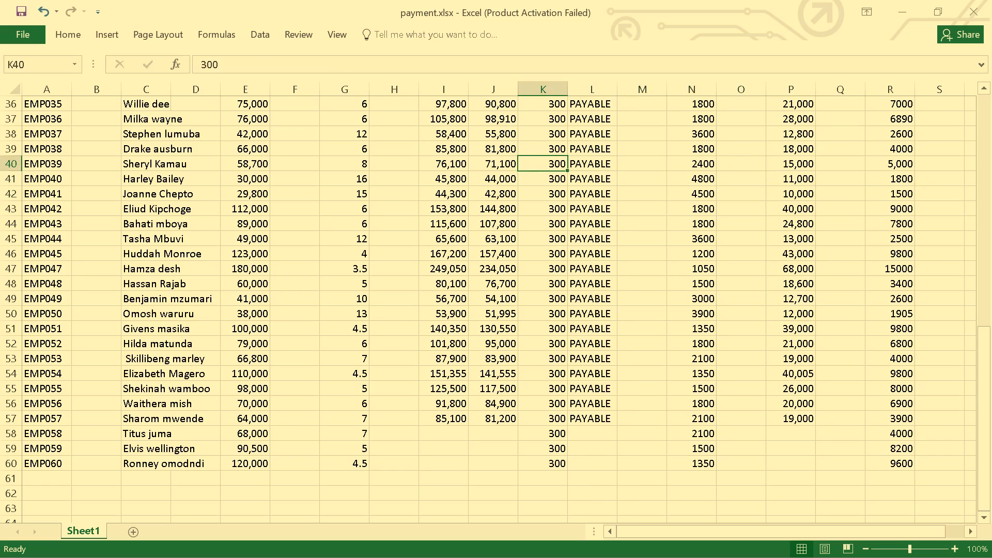
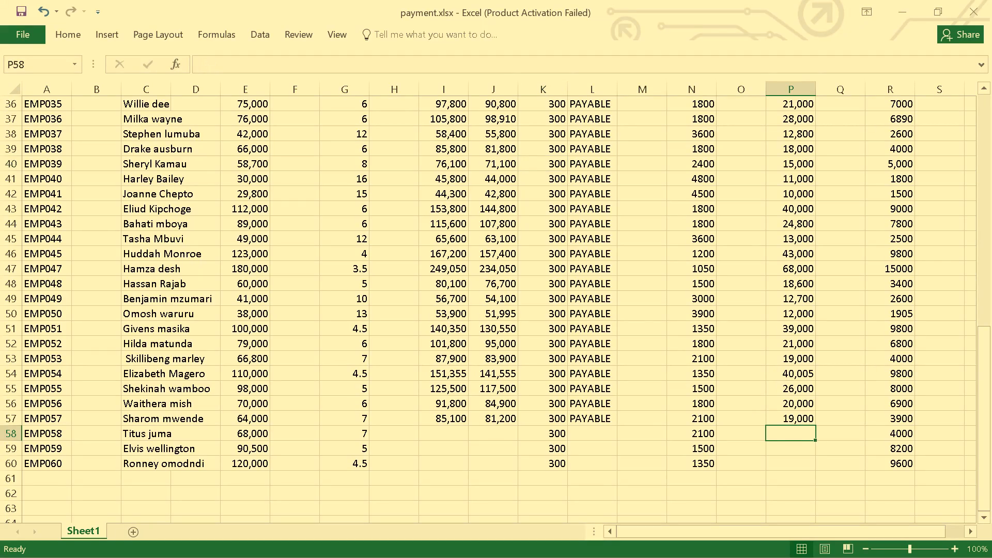
# Enter the column P allowances of 19,800 for EMP058 and 31,000 for EMP059.
pyautogui.press('1')
pyautogui.write('9800')
pyautogui.press('Return')
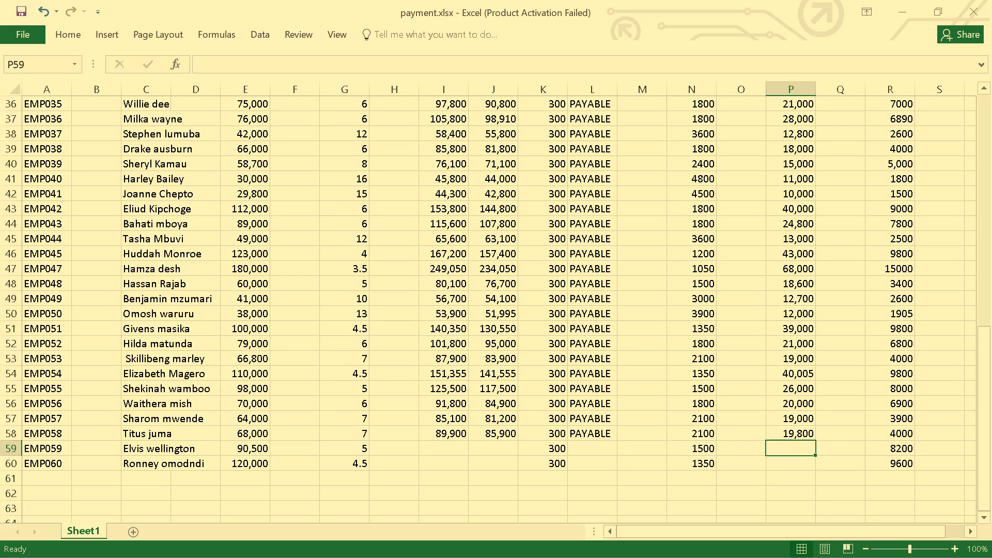
pyautogui.write('31')
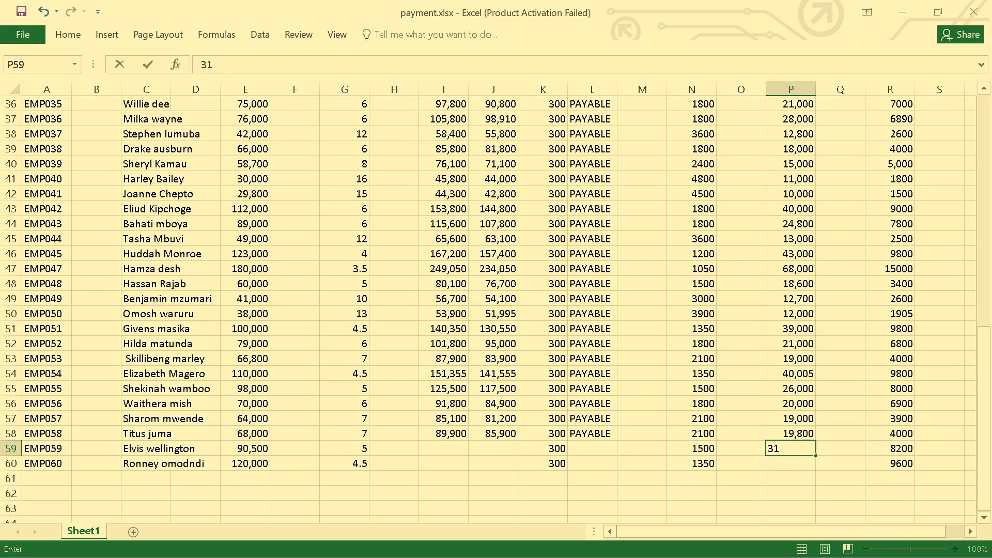
pyautogui.write('000')
pyautogui.press('Return')
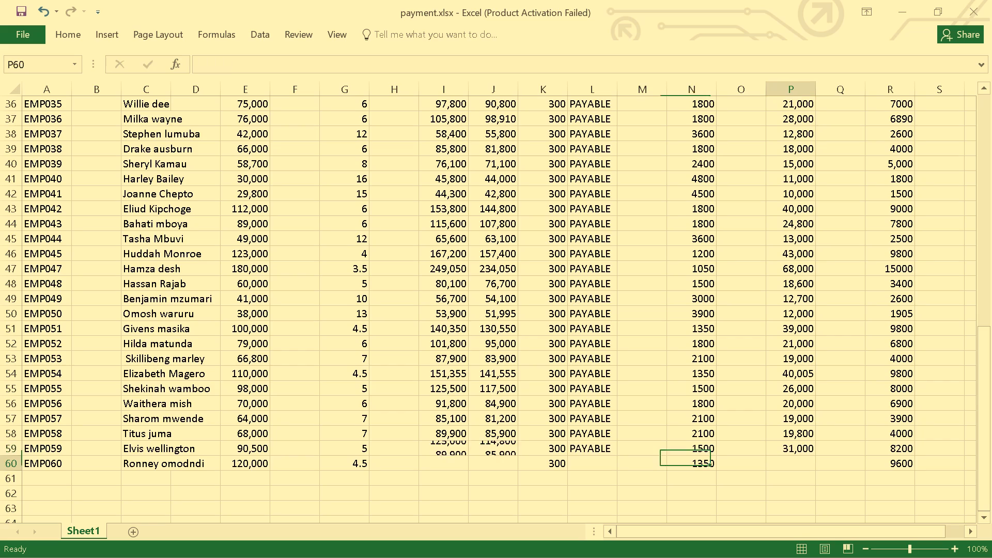
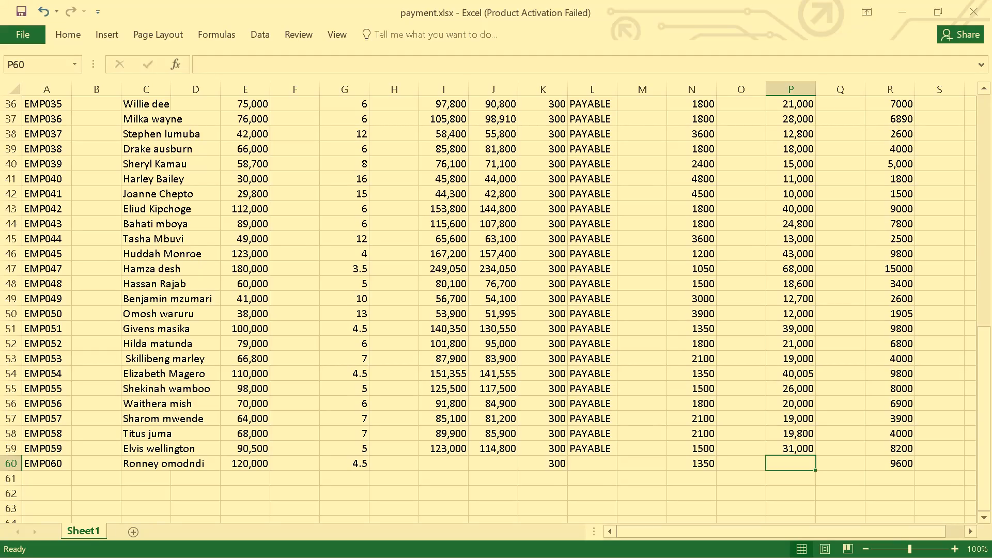
# Review the column P allowances already entered from EMP045 to EMP059 as a reference for EMP060's missing allowance.
pyautogui.click(789, 458)
pyautogui.click(789, 384)
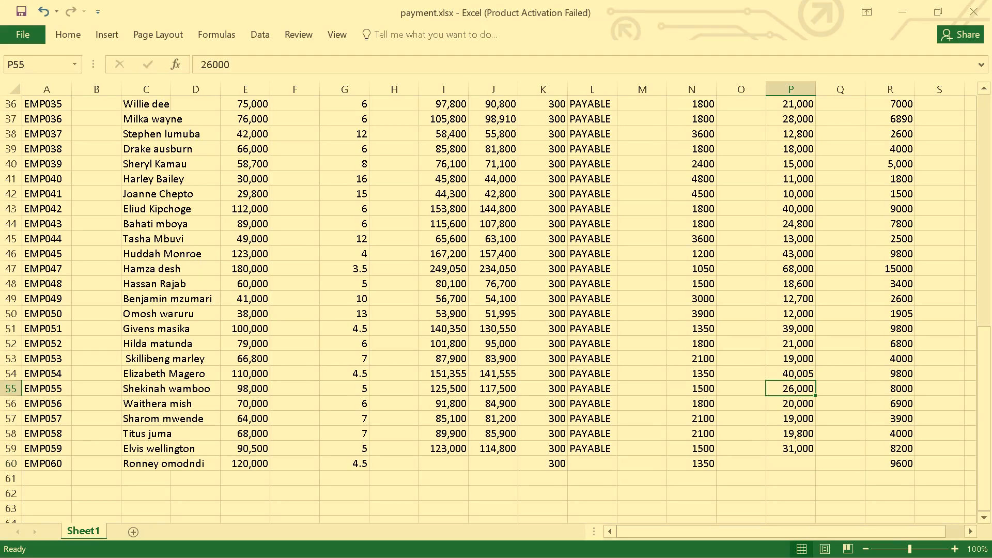
pyautogui.click(791, 344)
pyautogui.press('Up')
pyautogui.press('Up')
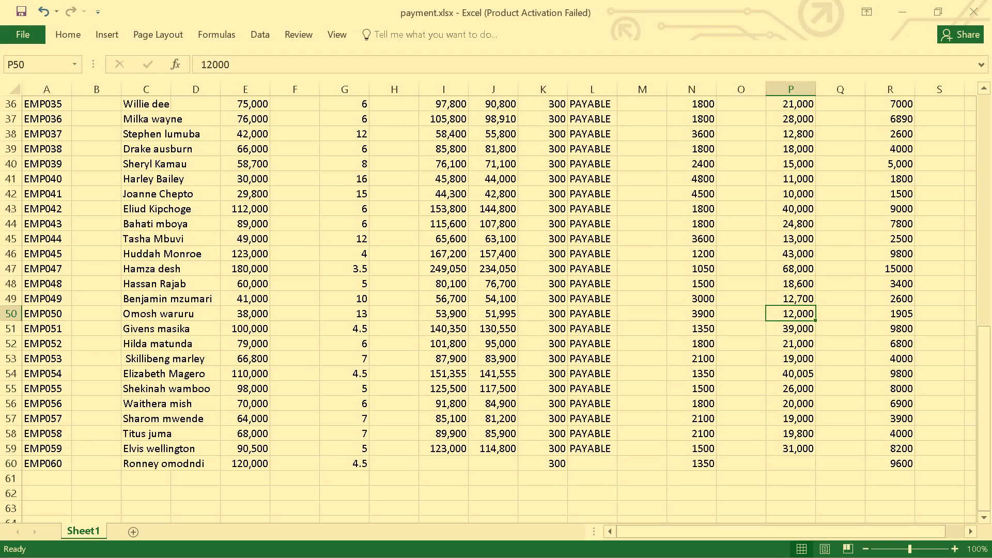
pyautogui.press('Up')
pyautogui.press('Up')
pyautogui.press('Up')
pyautogui.press('Up')
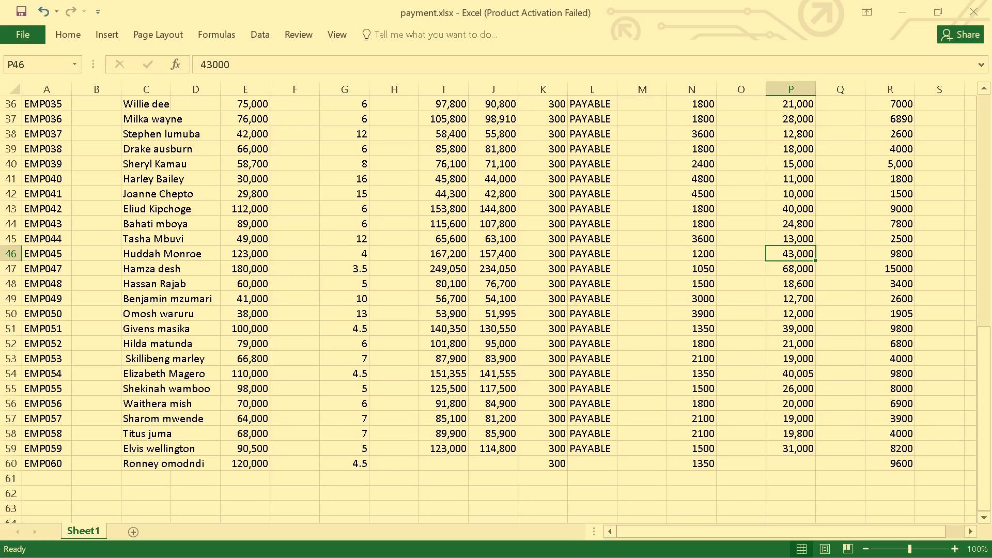
pyautogui.press('Down')
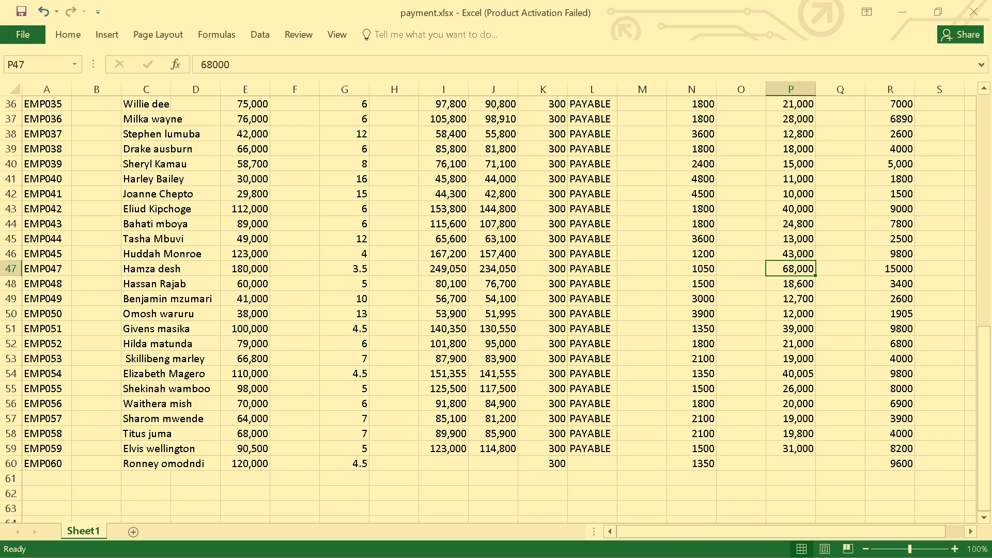
pyautogui.press('Down')
pyautogui.press('Down')
pyautogui.press('Down')
pyautogui.press('Down')
pyautogui.press('Down')
pyautogui.press('Down')
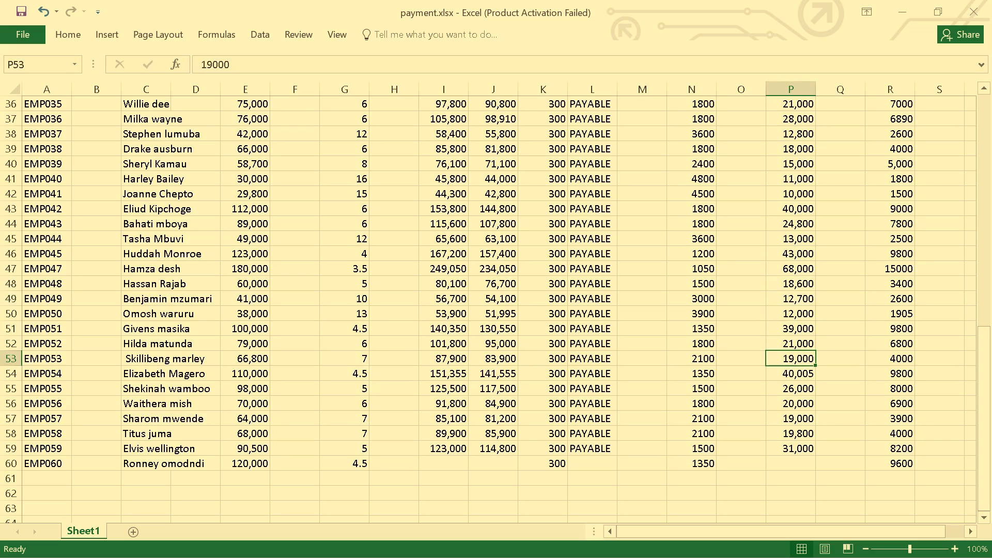
pyautogui.press('Down')
pyautogui.press('Down')
pyautogui.press('Down')
pyautogui.press('Down')
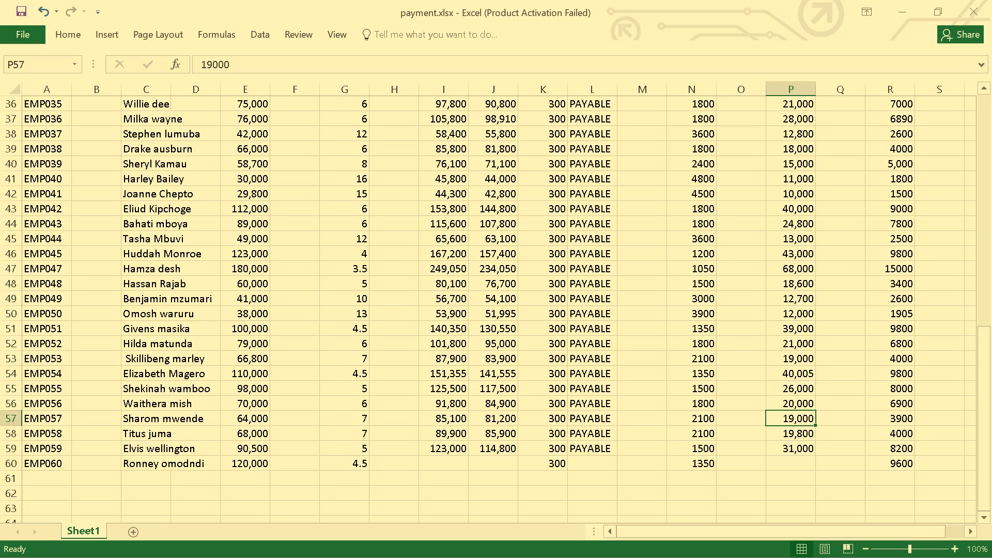
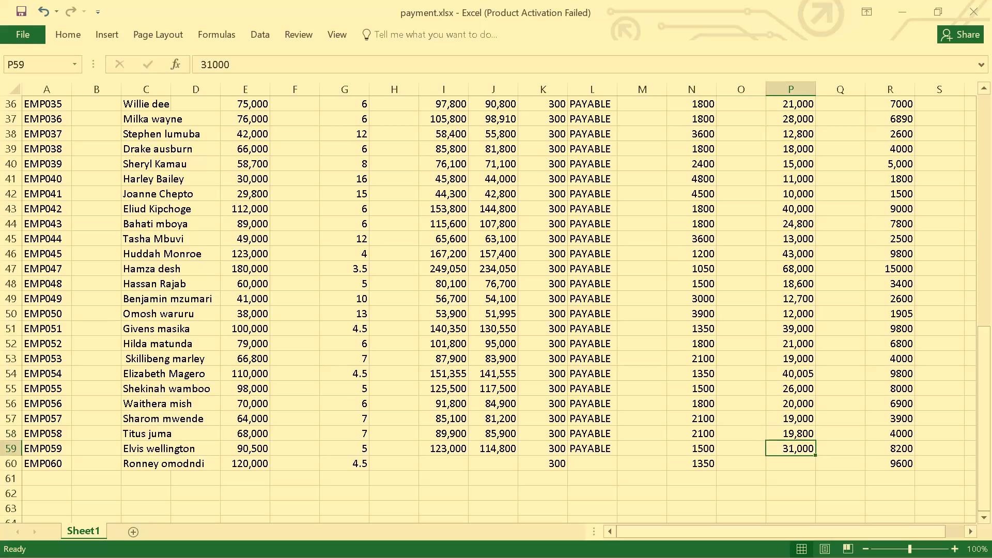
pyautogui.press('Down')
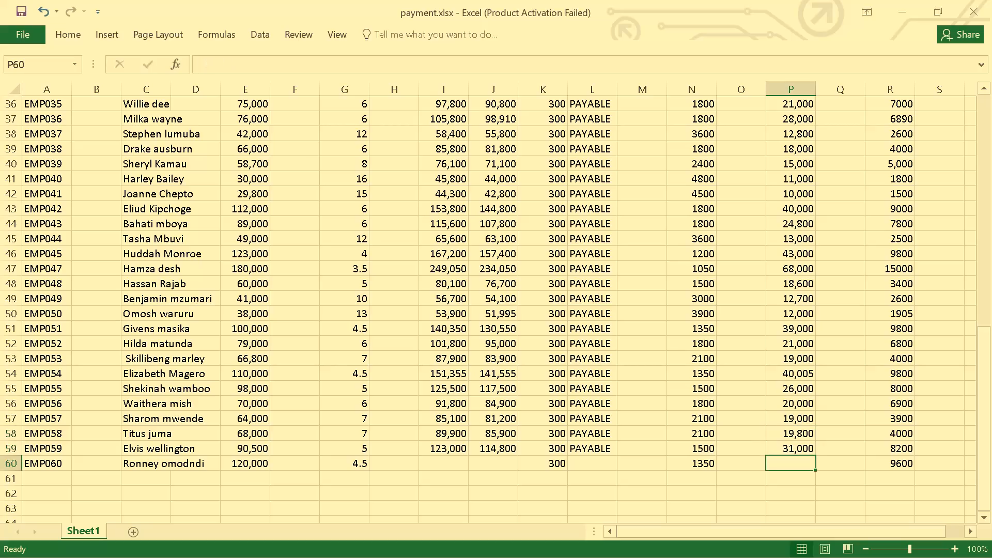
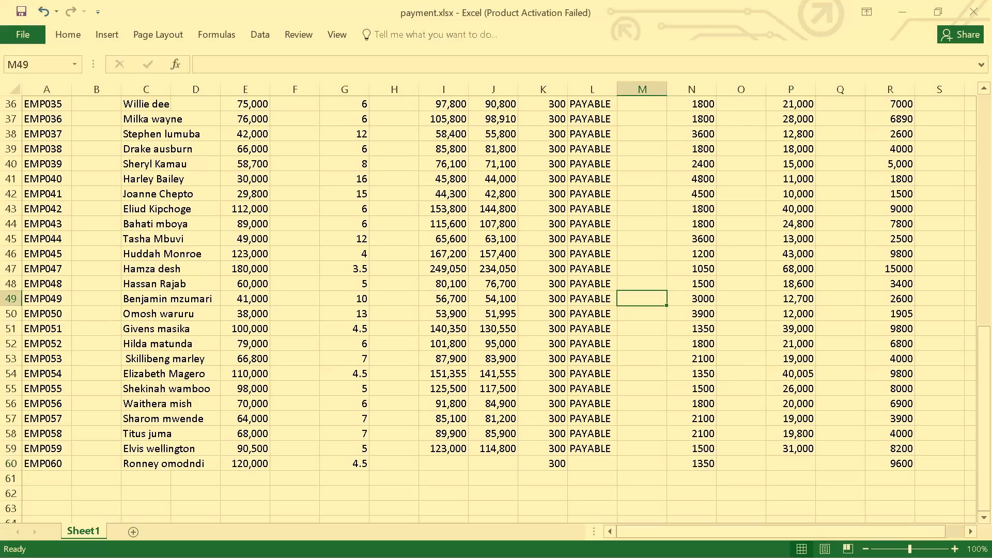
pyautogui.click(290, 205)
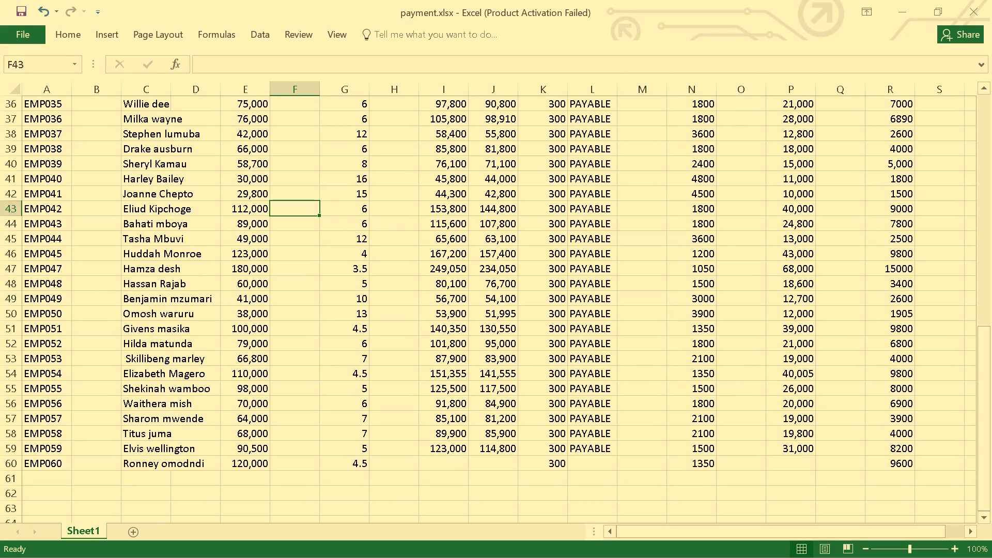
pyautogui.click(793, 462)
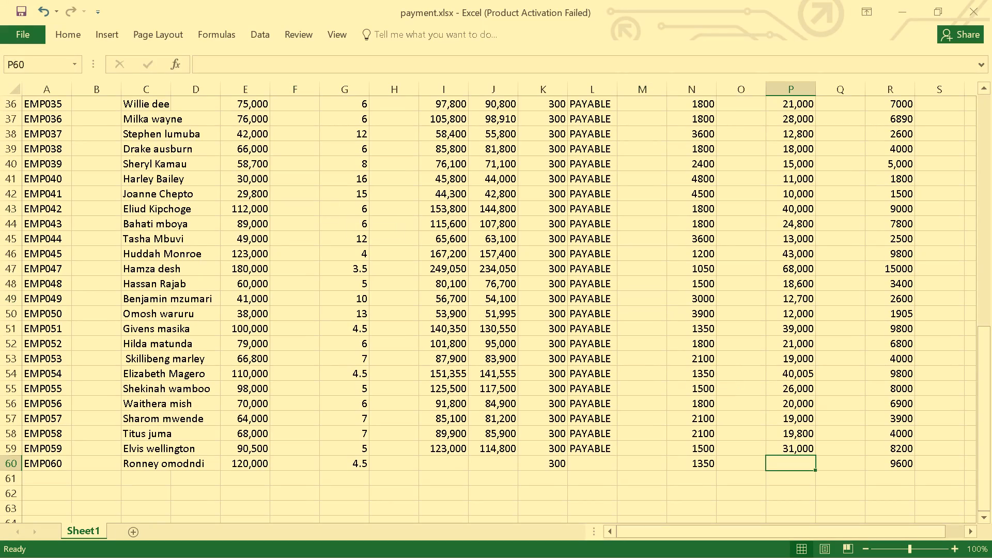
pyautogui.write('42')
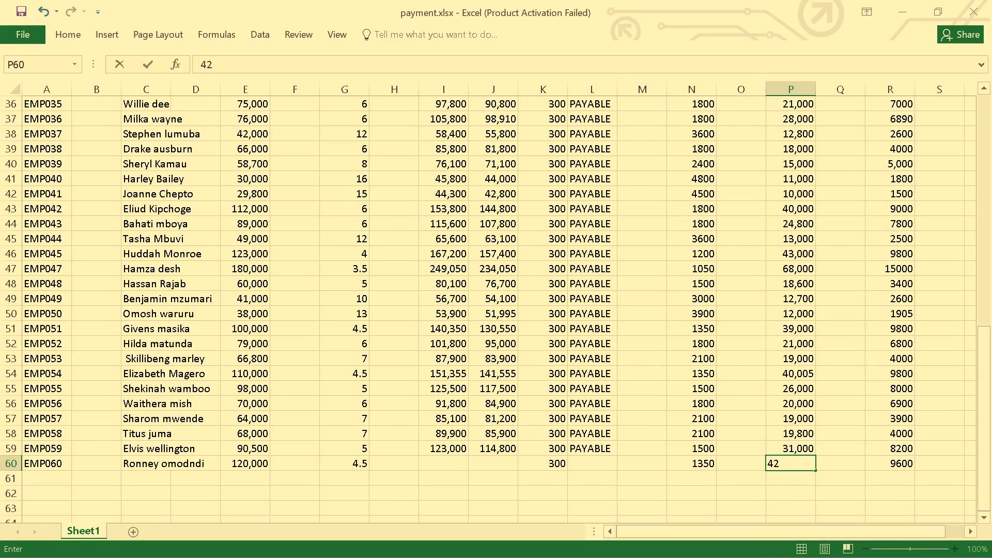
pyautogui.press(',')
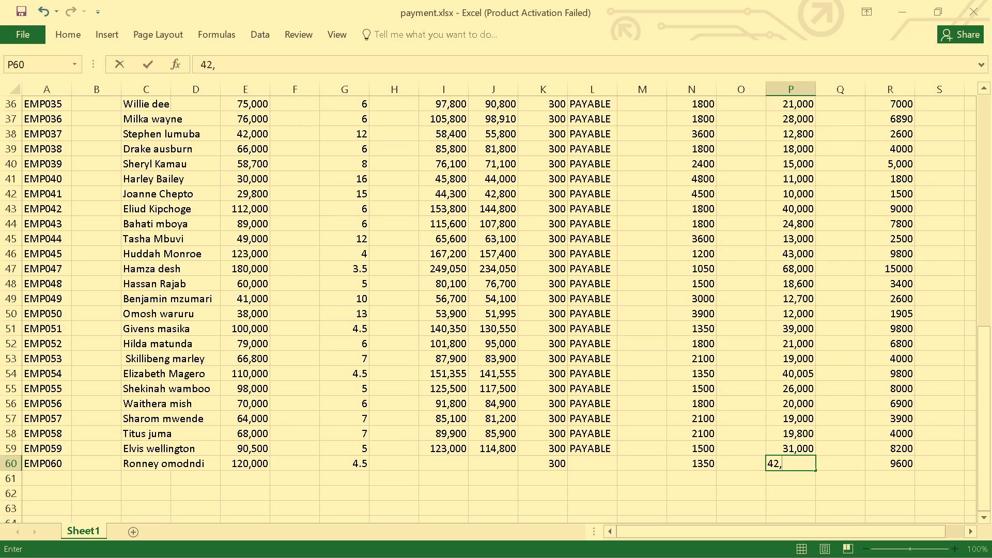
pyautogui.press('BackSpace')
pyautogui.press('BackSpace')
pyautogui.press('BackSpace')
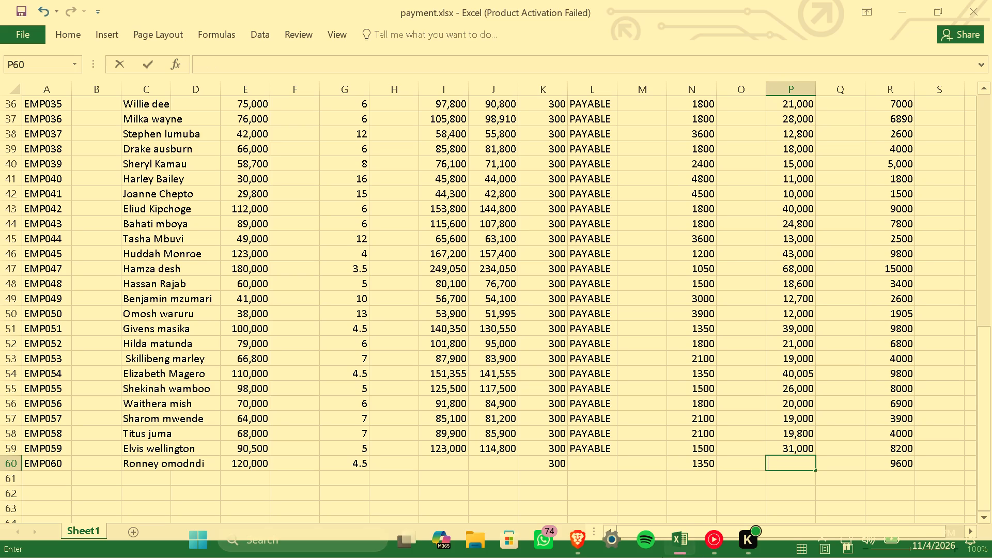
# Review the payroll rows back up to the column headers, checking the Payroll status formulas and the employee names from EMP002 through EMP007.
pyautogui.scroll(4, 720, 407)
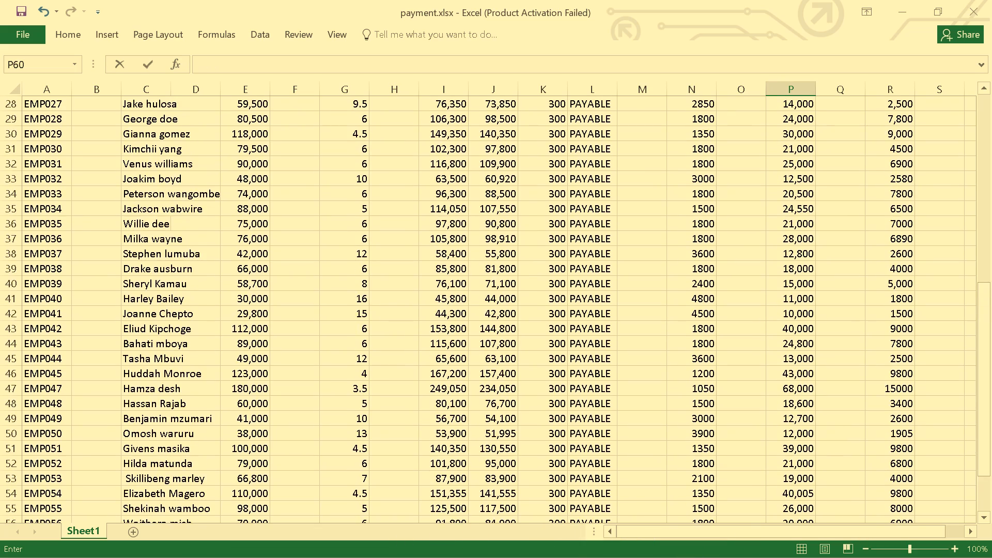
pyautogui.scroll(1, 720, 407)
pyautogui.click(605, 380)
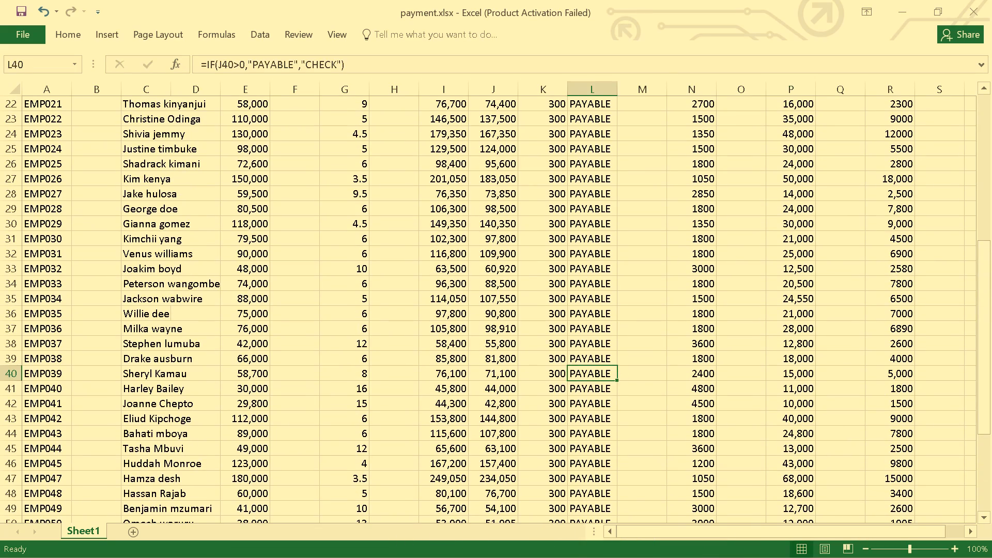
pyautogui.scroll(4, 607, 304)
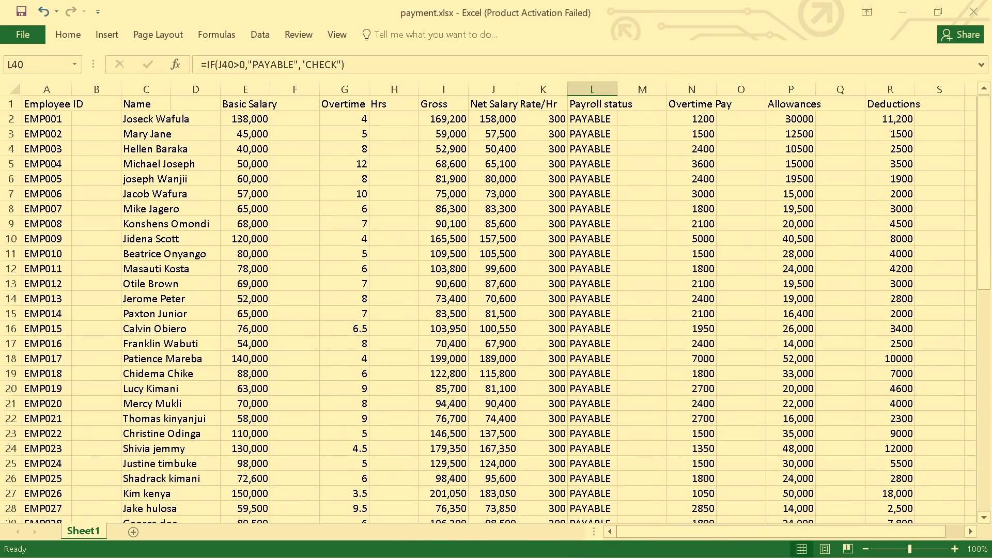
pyautogui.click(582, 231)
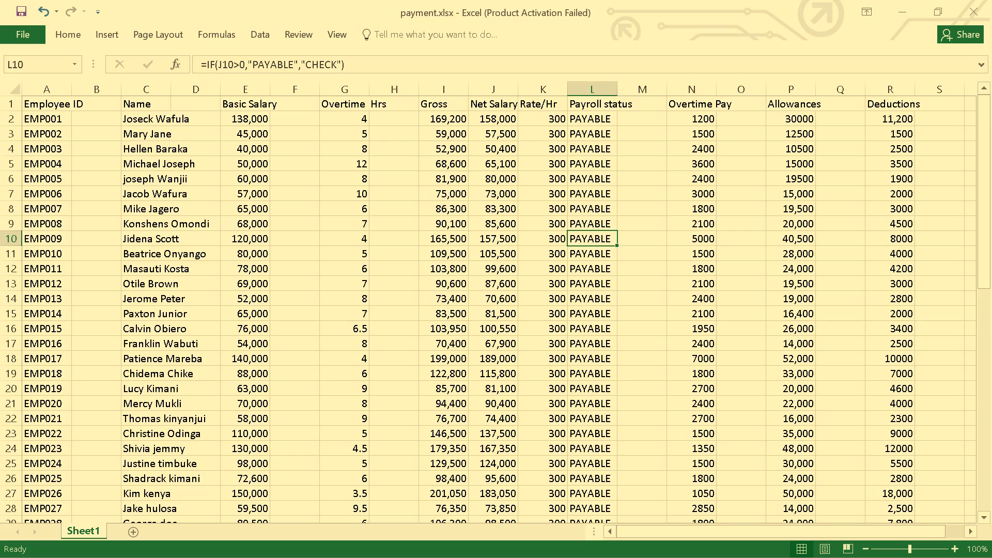
pyautogui.click(158, 126)
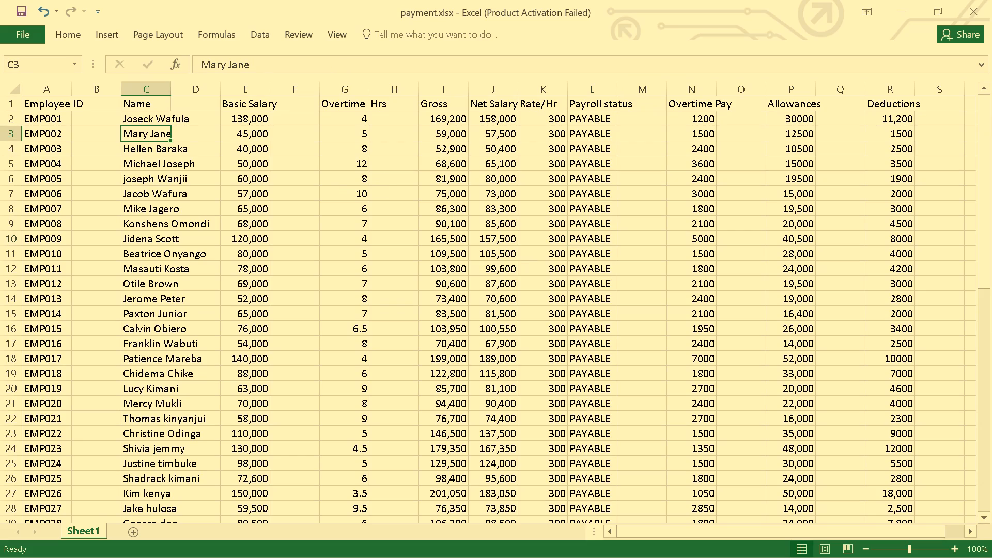
pyautogui.press('Down')
pyautogui.press('Down')
pyautogui.press('Down')
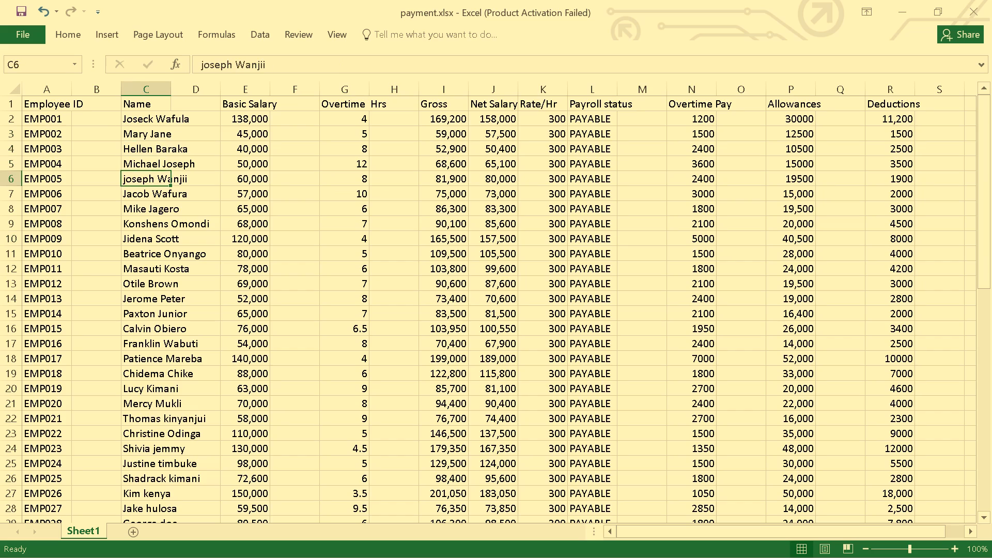
pyautogui.press('Down')
pyautogui.press('Down')
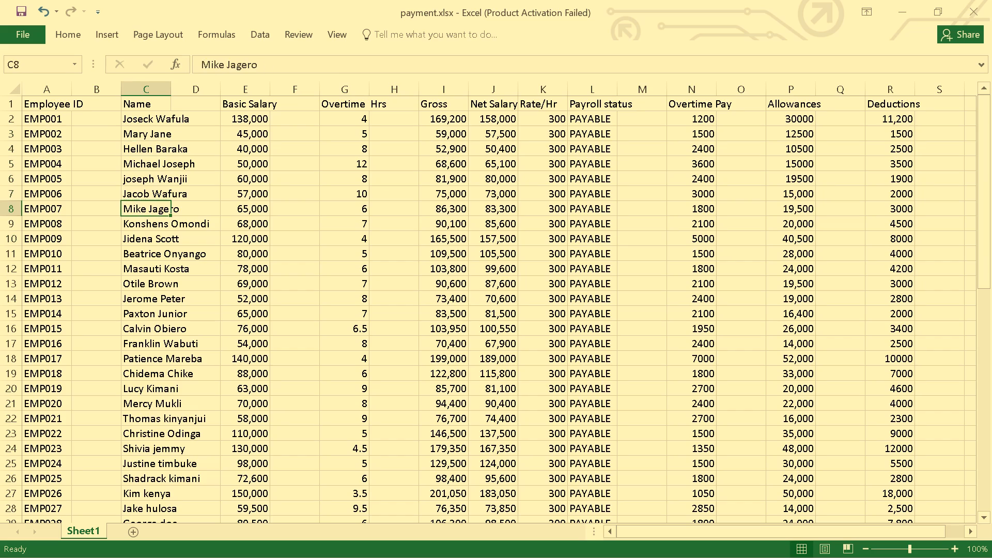
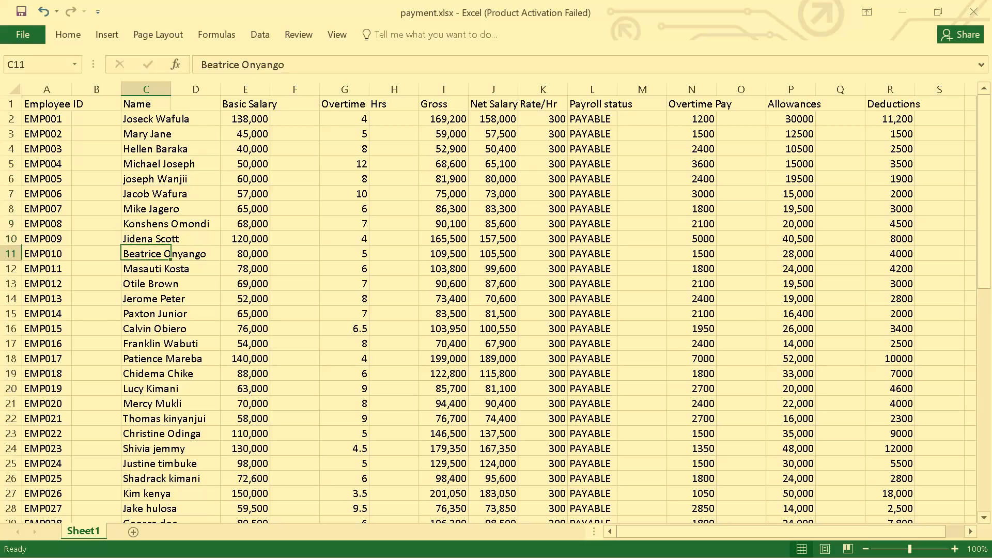
# Review the employee names in the Name column row by row from EMP011 through EMP032.
pyautogui.press('Down')
pyautogui.press('Down')
pyautogui.press('Down')
pyautogui.press('Down')
pyautogui.press('Down')
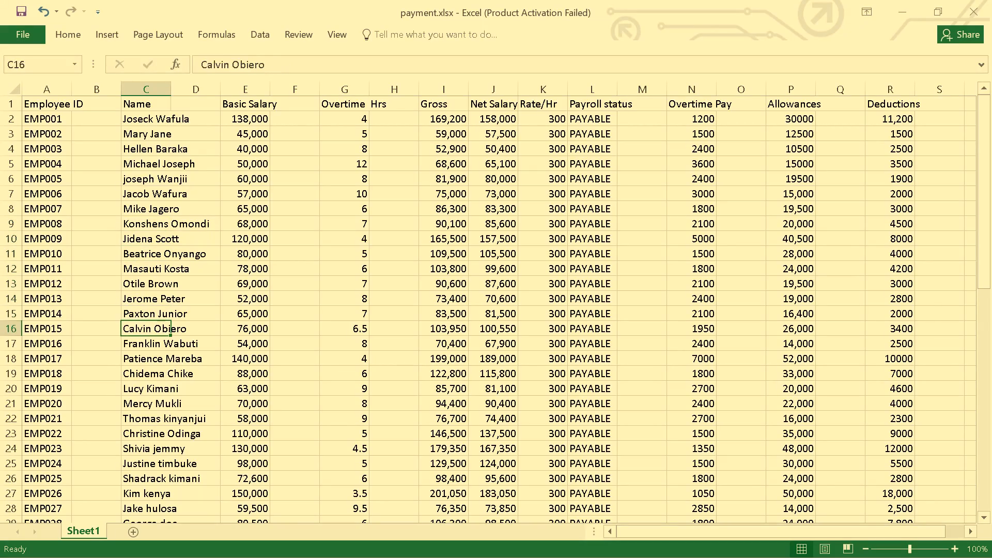
pyautogui.press('Down')
pyautogui.press('Down')
pyautogui.press('Down')
pyautogui.press('Down')
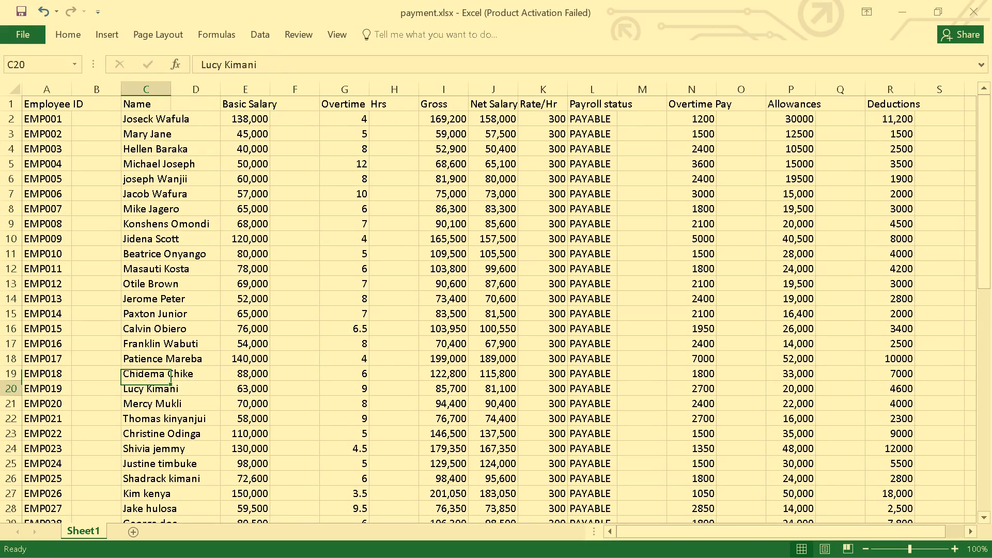
pyautogui.press('Down')
pyautogui.press('Down')
pyautogui.press('Down')
pyautogui.press('Down')
pyautogui.press('Down')
pyautogui.press('Down')
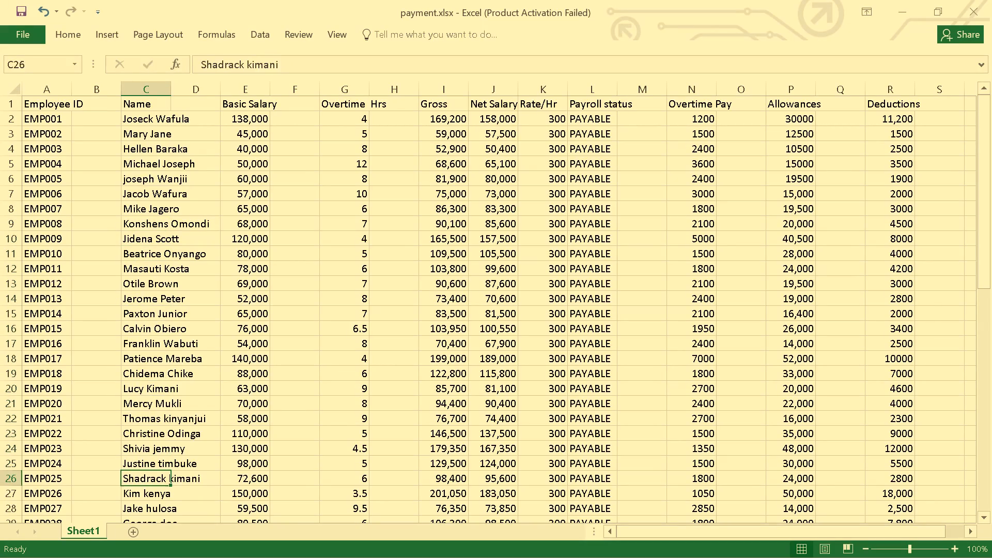
pyautogui.press('Down')
pyautogui.press('Down')
pyautogui.press('Down')
pyautogui.press('Down')
pyautogui.press('Down')
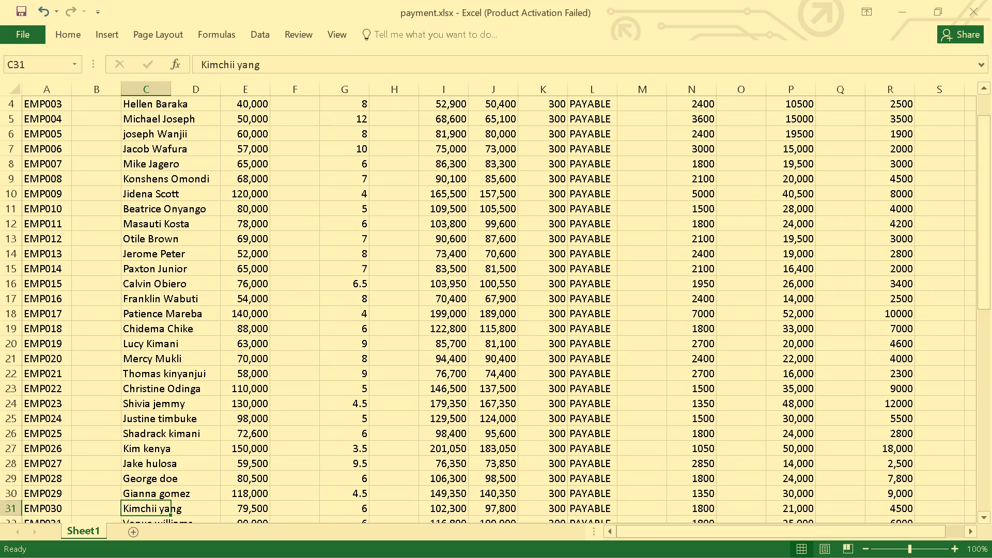
pyautogui.press('Down')
pyautogui.press('Down')
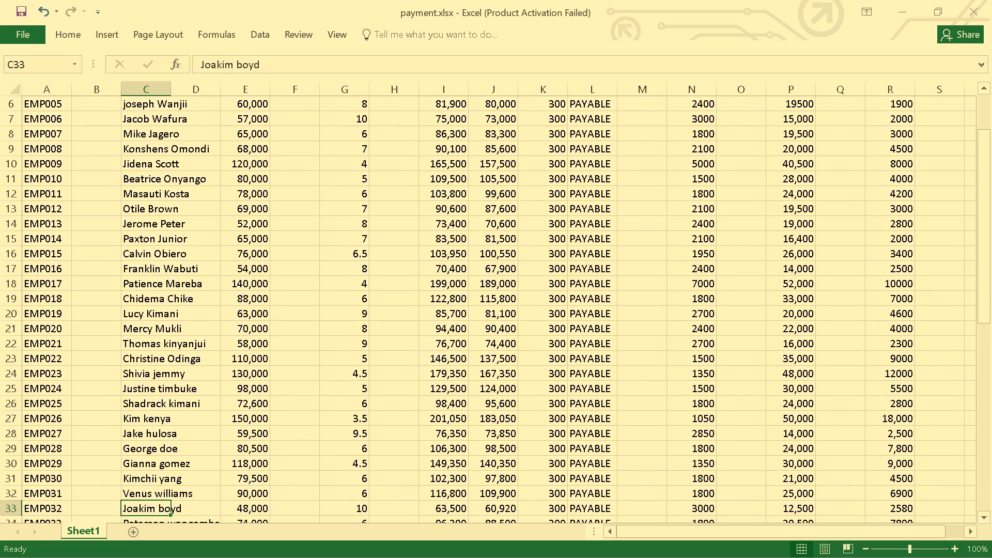
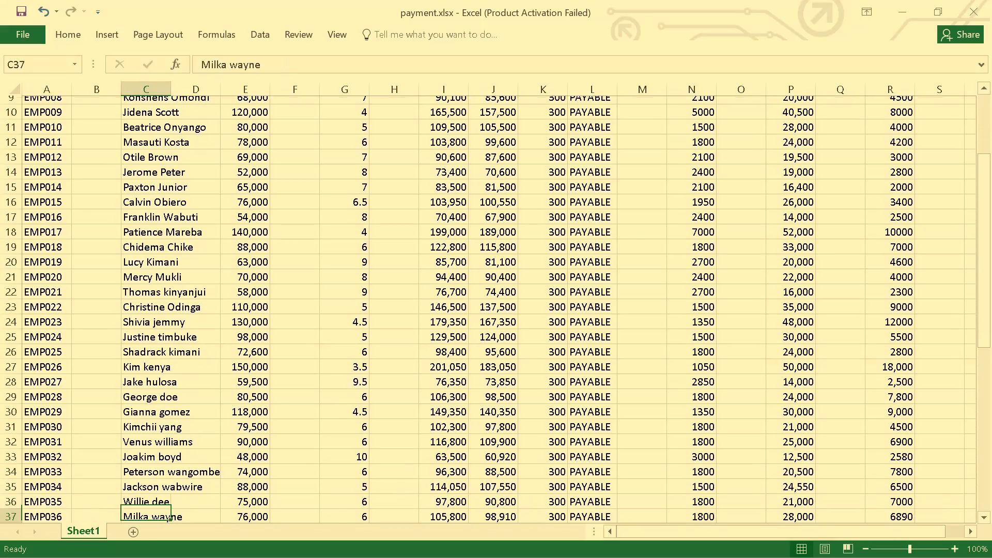
# Continue reviewing the employee names in the Name column row by row from EMP037 through EMP042.
pyautogui.press('Down')
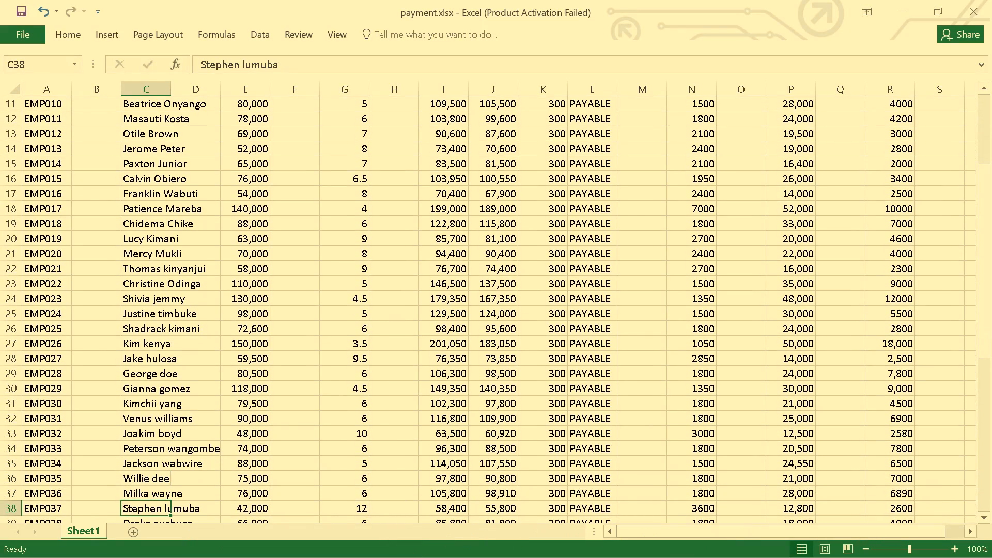
pyautogui.press('Down')
pyautogui.press('Down')
pyautogui.press('Down')
pyautogui.press('Down')
pyautogui.press('Down')
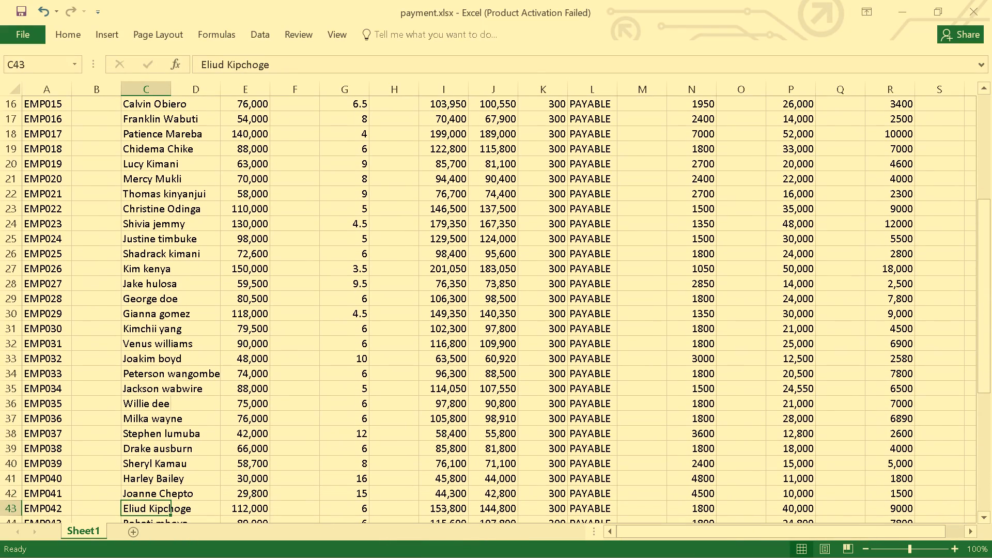
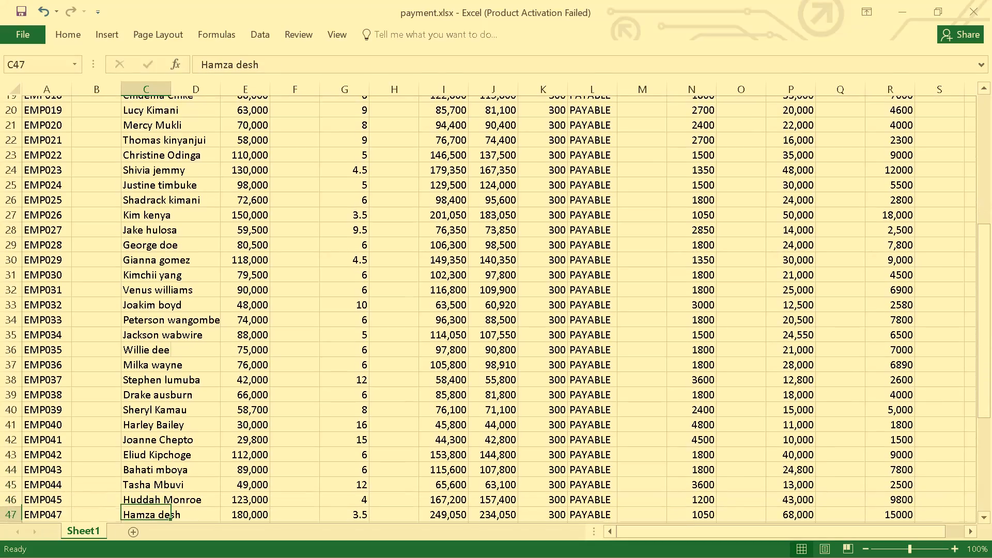
# Continue reviewing the employee names in the Name column row by row from EMP048 through EMP059.
pyautogui.press('Down')
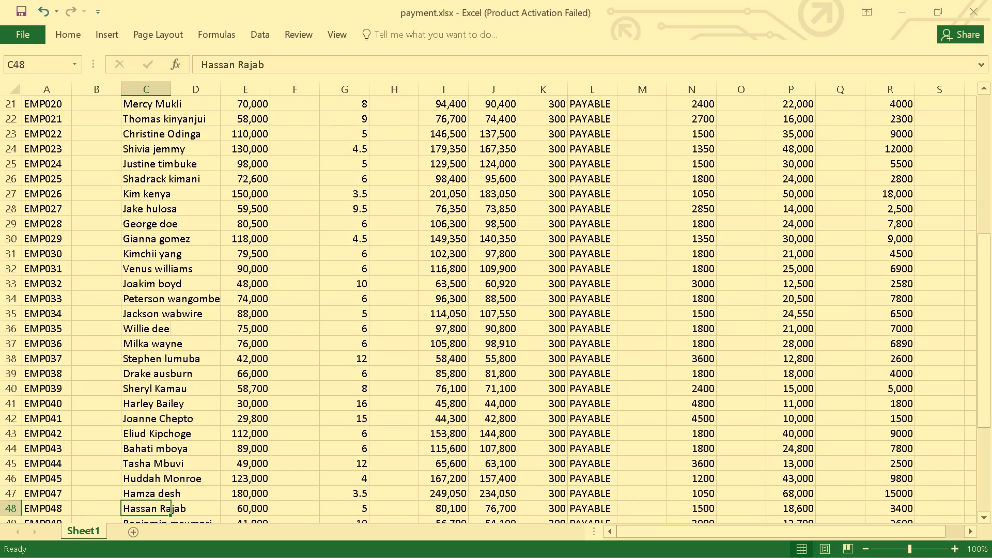
pyautogui.press('Down')
pyautogui.press('Down')
pyautogui.press('Down')
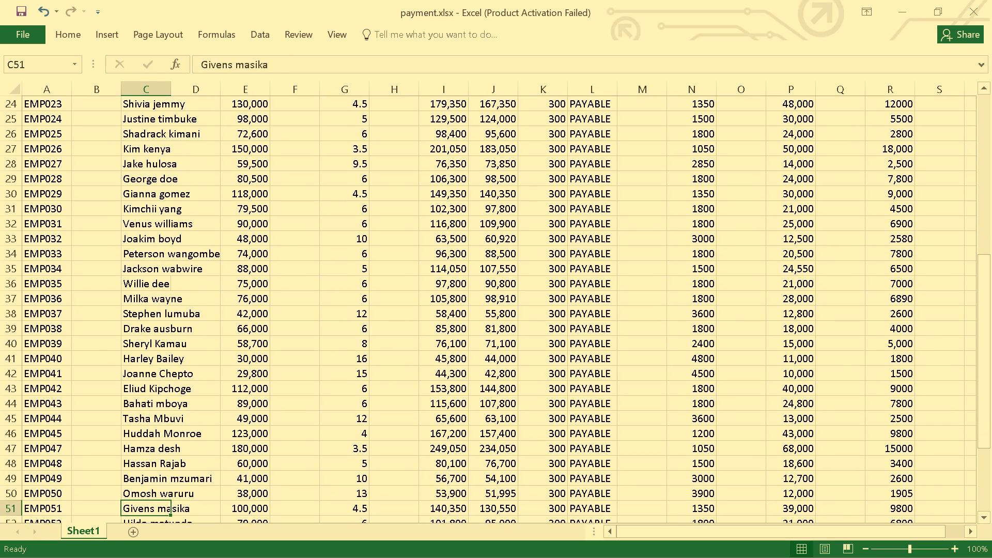
pyautogui.press('Down')
pyautogui.press('Down')
pyautogui.press('Down')
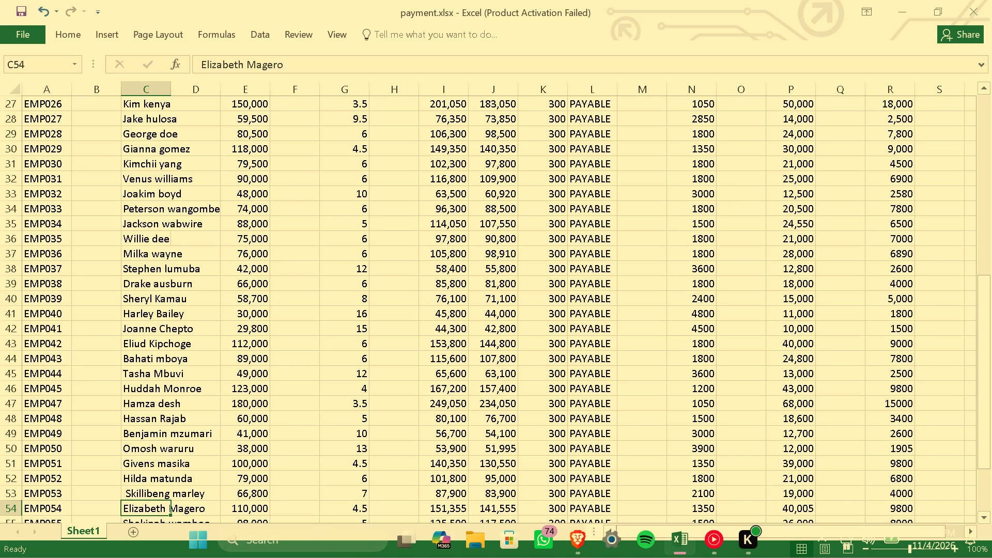
pyautogui.press('Down')
pyautogui.press('Down')
pyautogui.press('Down')
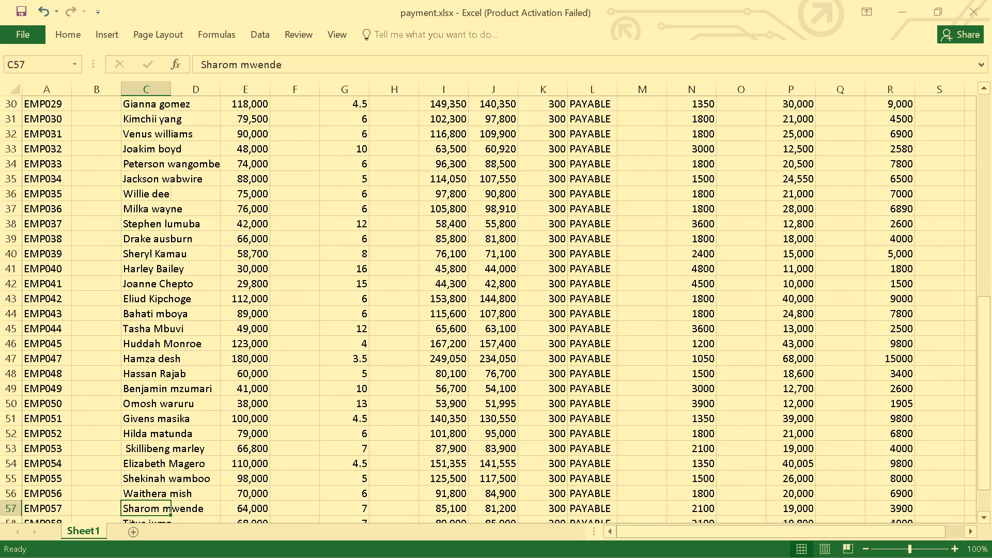
pyautogui.press('Down')
pyautogui.press('Down')
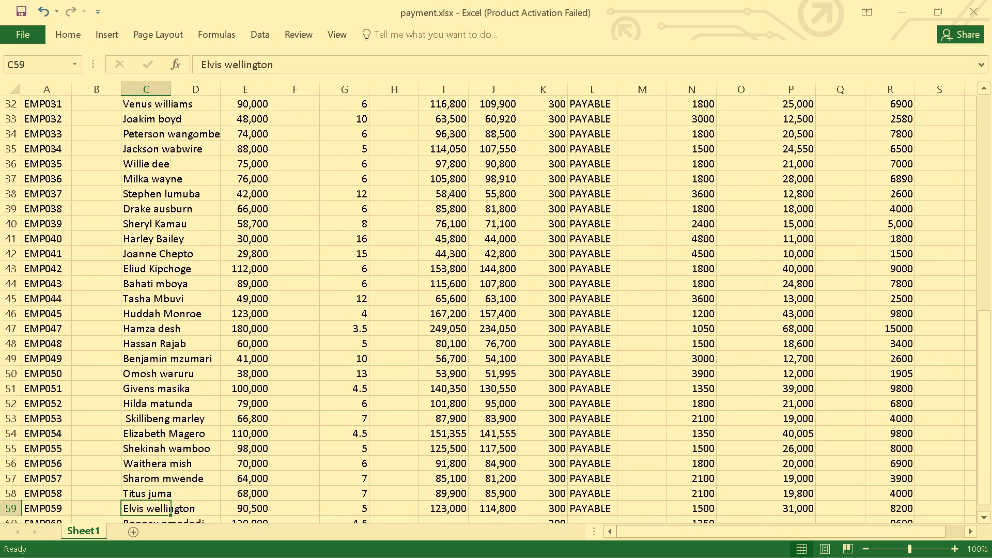
pyautogui.click(147, 478)
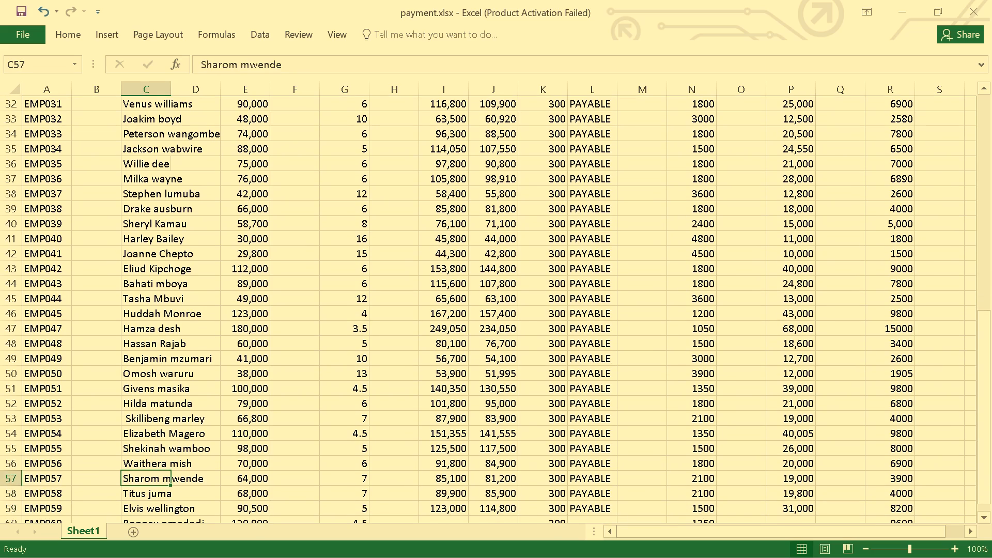
pyautogui.click(236, 64)
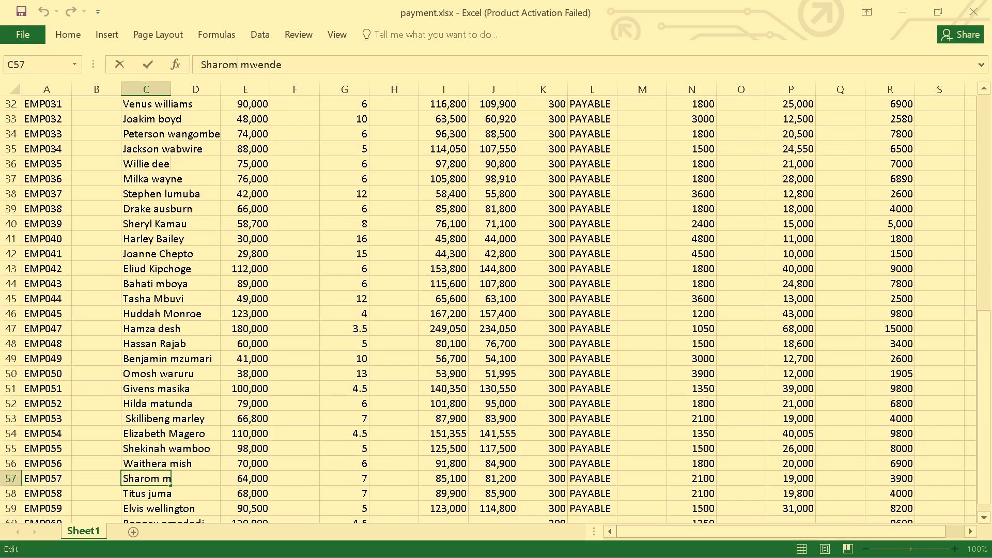
pyautogui.press('BackSpace')
pyautogui.press('n')
pyautogui.press('Return')
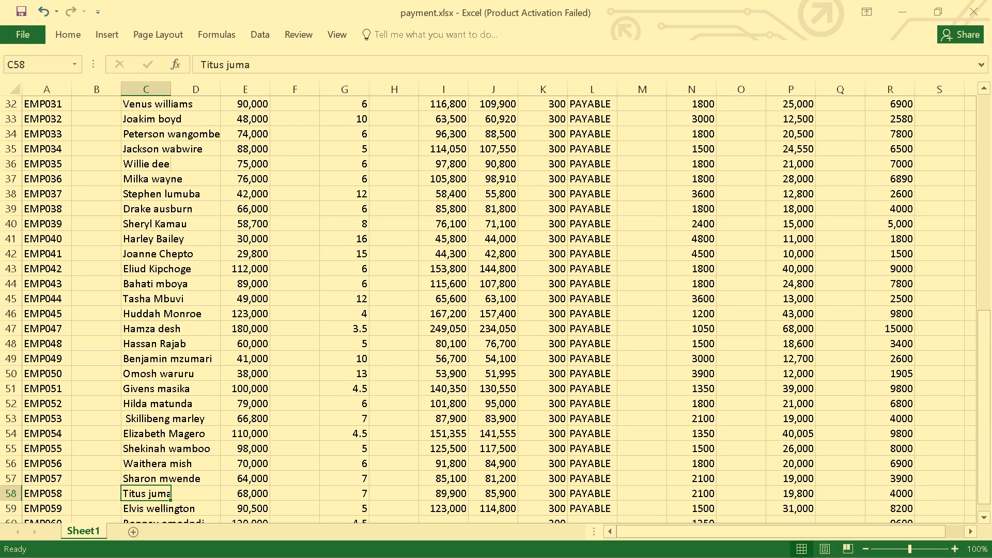
# Review the remaining employee names in the Name column through the last record, EMP060.
pyautogui.press('Down')
pyautogui.press('Down')
pyautogui.press('Down')
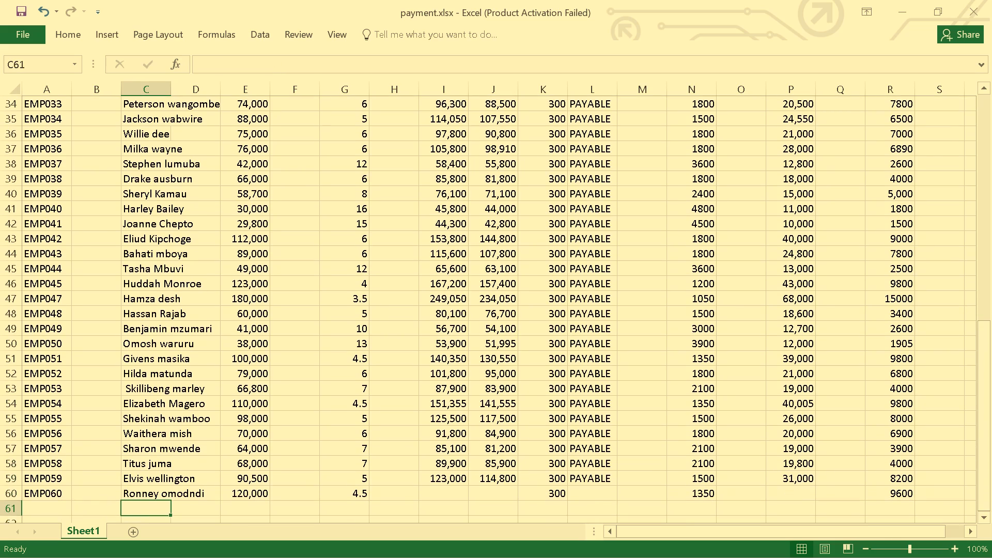
pyautogui.press('Down')
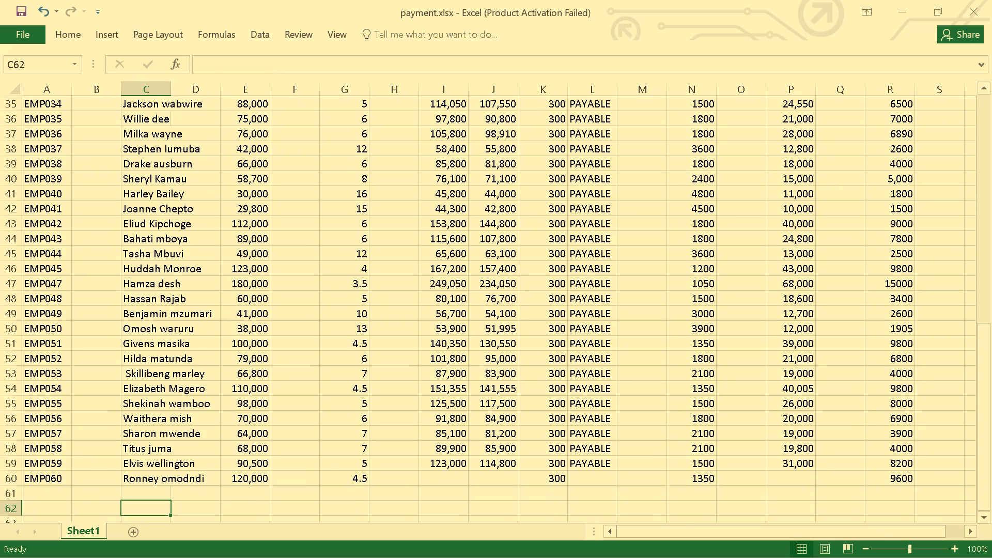
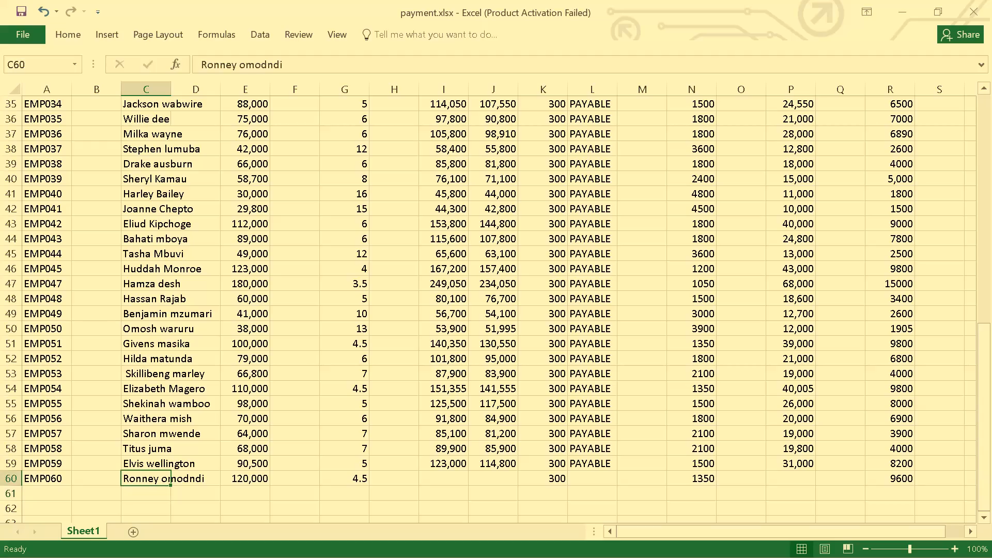
# Enter 42,000 as the missing allowance for EMP060 in the Allowances column.
pyautogui.press('Right')
pyautogui.press('Right')
pyautogui.press('Right')
pyautogui.press('Right')
pyautogui.press('Right')
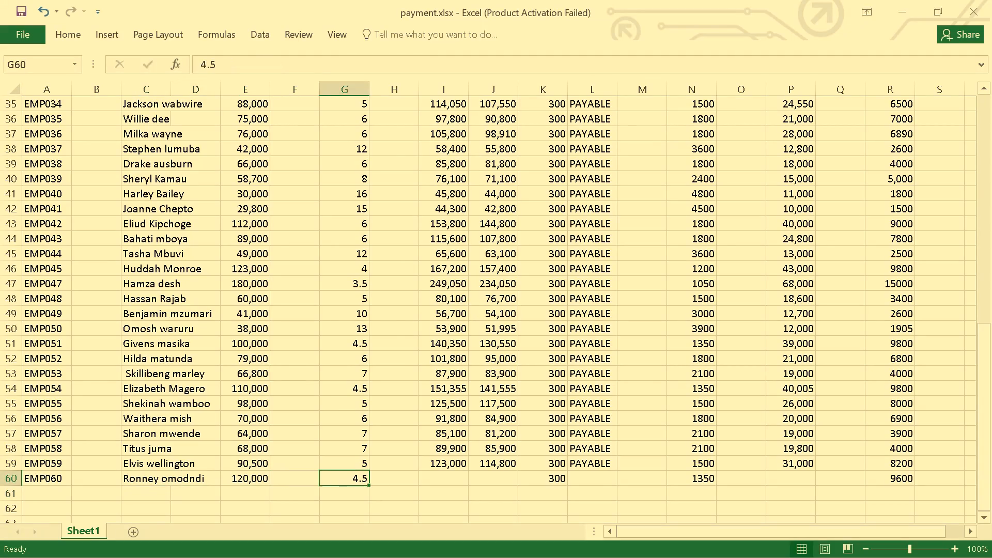
pyautogui.press('Right')
pyautogui.press('Right')
pyautogui.press('Right')
pyautogui.press('Right')
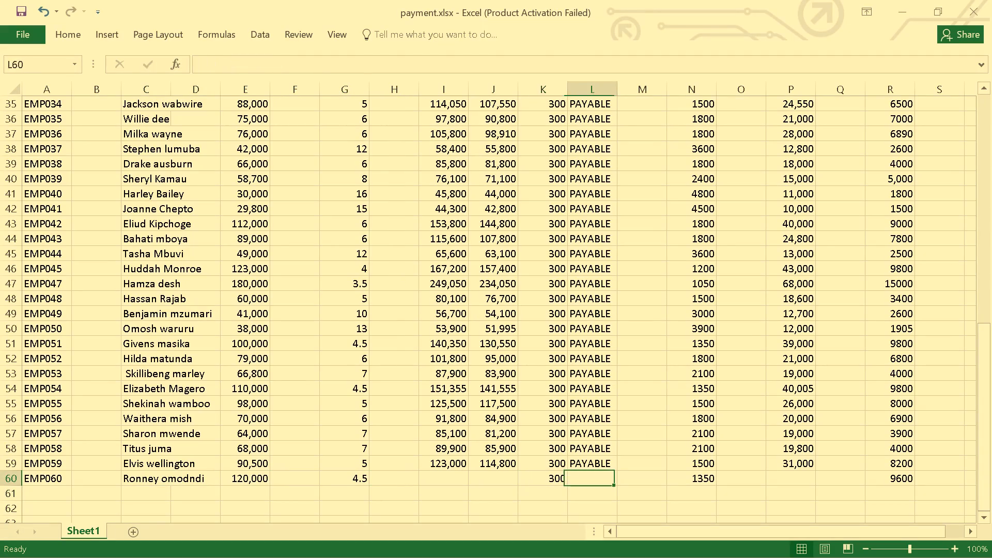
pyautogui.press('Right')
pyautogui.press('Right')
pyautogui.press('Right')
pyautogui.press('Right')
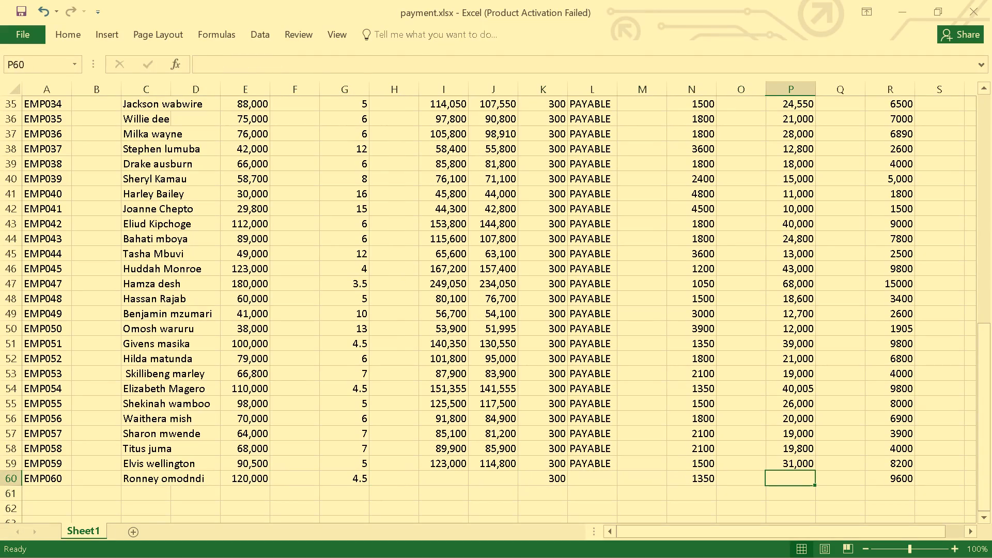
pyautogui.write('42')
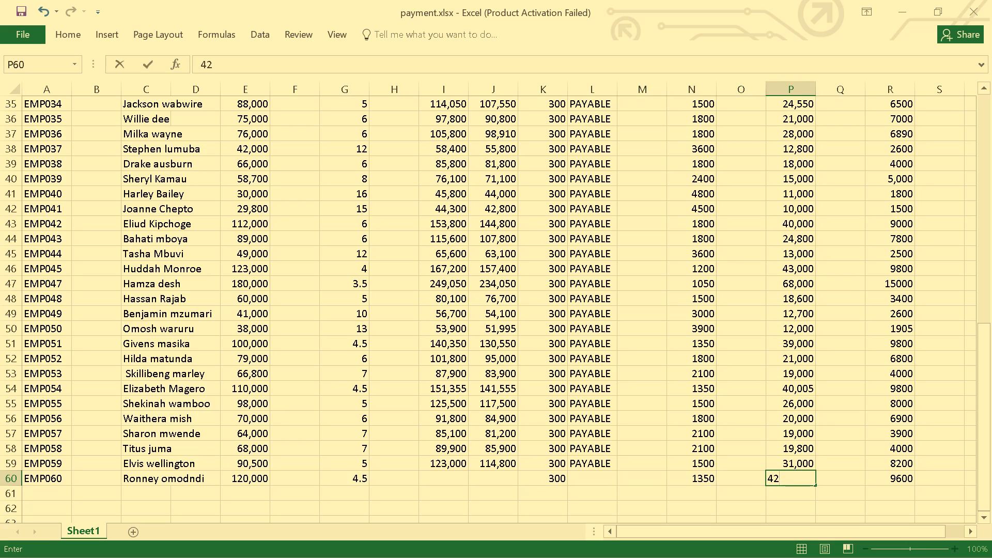
pyautogui.press(',')
pyautogui.write('000')
pyautogui.press('Return')
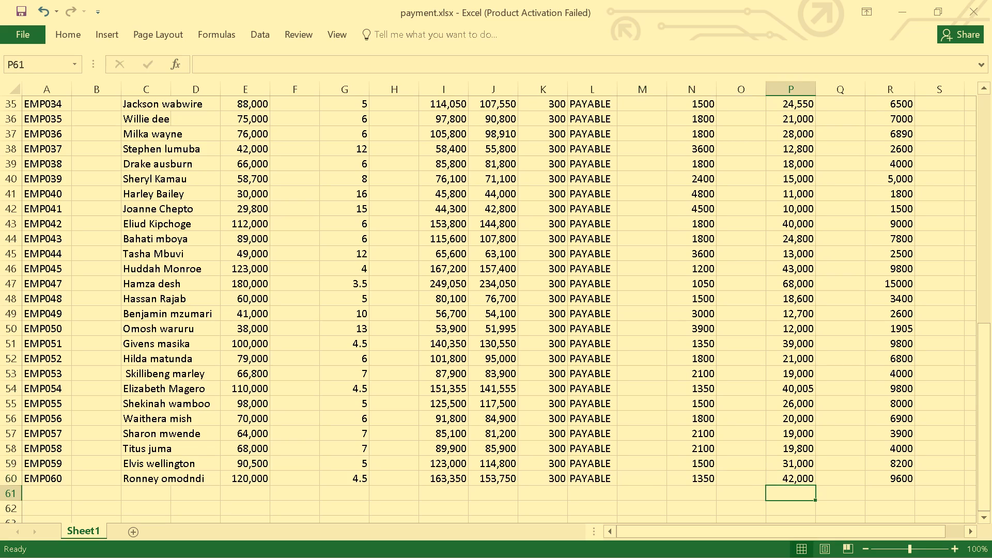
# Save the payment.xlsx workbook.
pyautogui.hotkey('ctrl', 's')
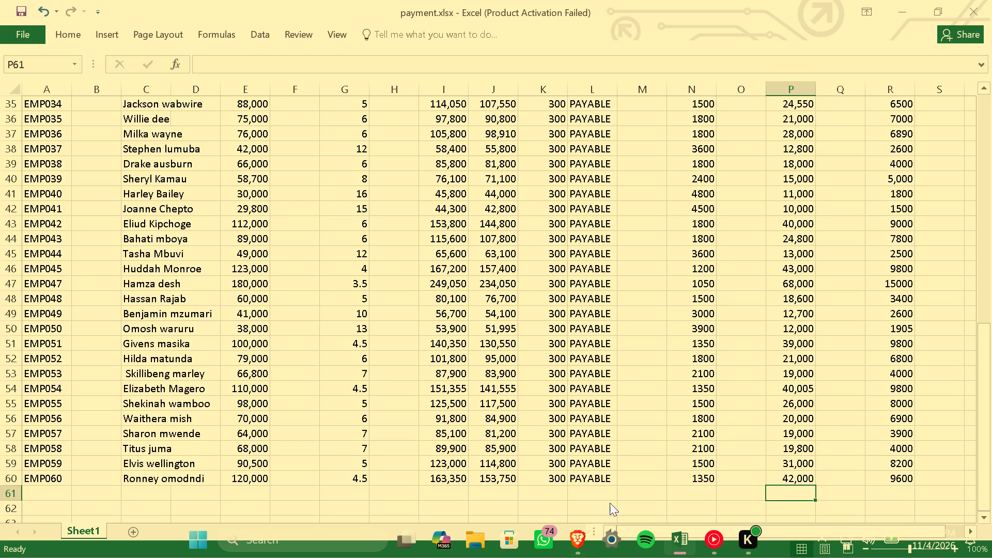
# Go back to the first records and examine the Payroll status formulas row by row from EMP002 through EMP004.
pyautogui.scroll(3, 717, 312)
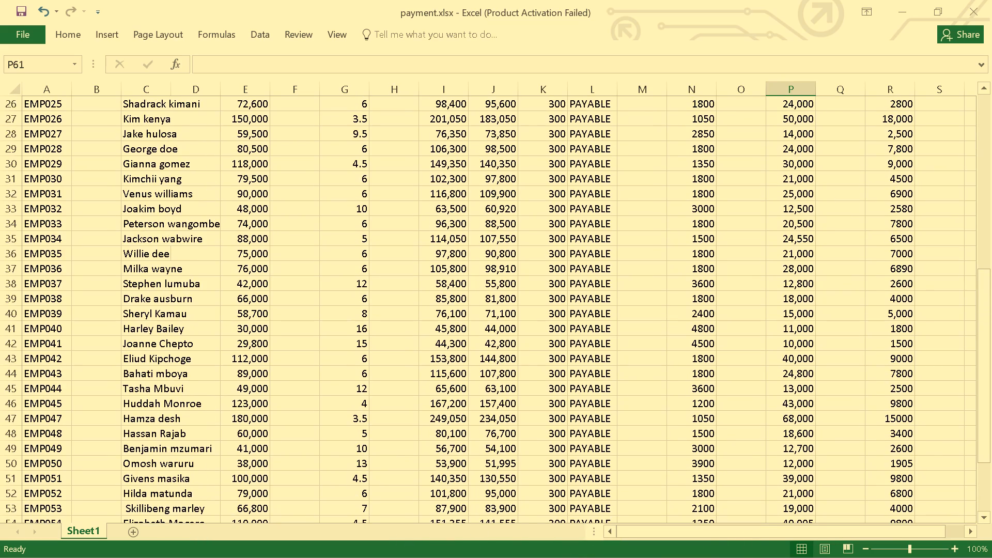
pyautogui.scroll(6, 640, 246)
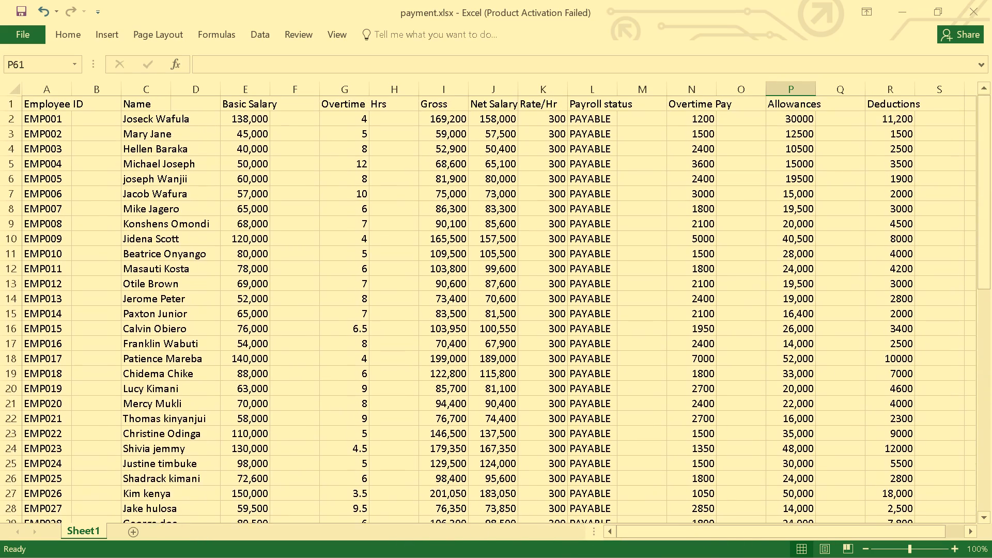
pyautogui.scroll(1, 640, 246)
pyautogui.click(578, 131)
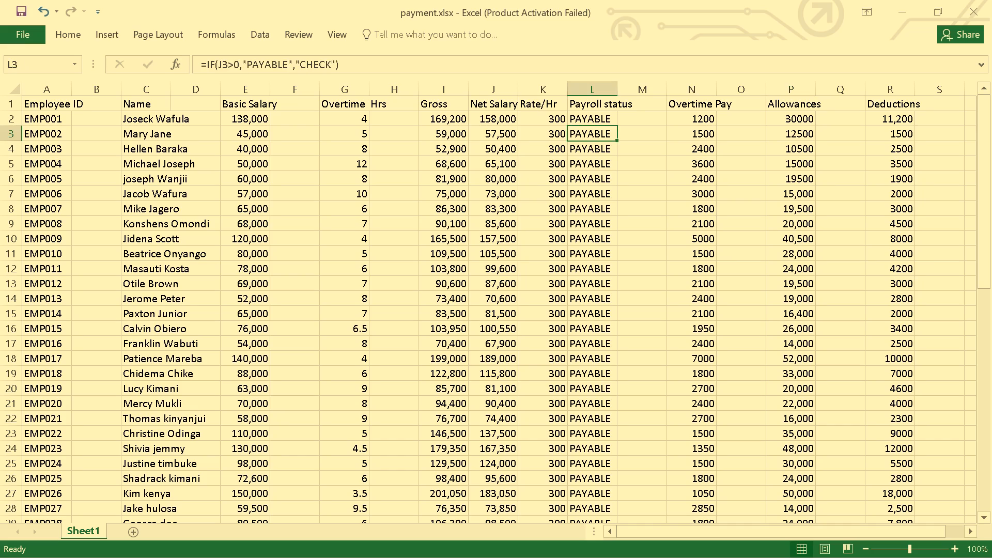
pyautogui.press('Down')
pyautogui.press('Down')
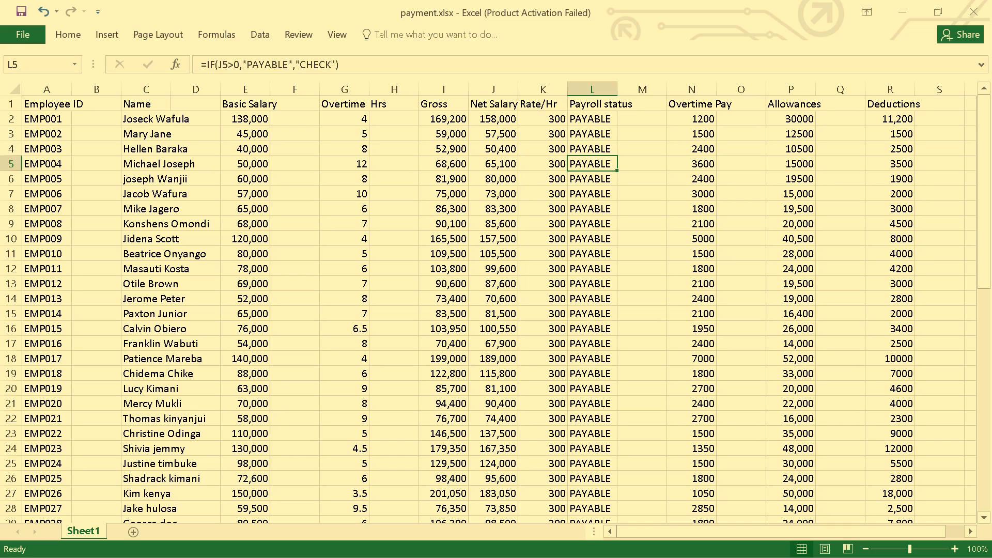
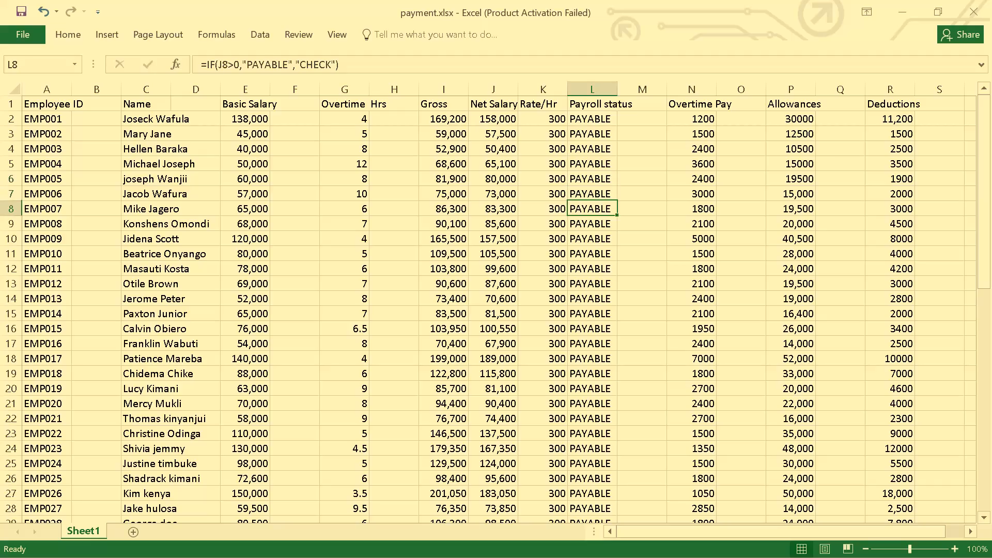
# Examine the Payroll status formulas row by row from EMP008 through EMP018.
pyautogui.press('Down')
pyautogui.press('Down')
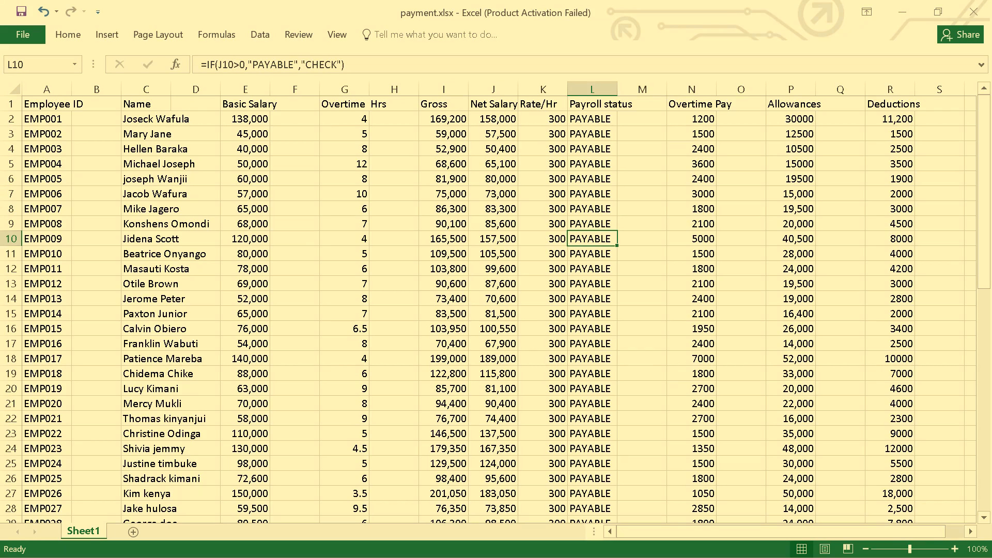
pyautogui.press('Down')
pyautogui.press('Down')
pyautogui.press('Down')
pyautogui.press('Down')
pyautogui.press('Down')
pyautogui.press('Down')
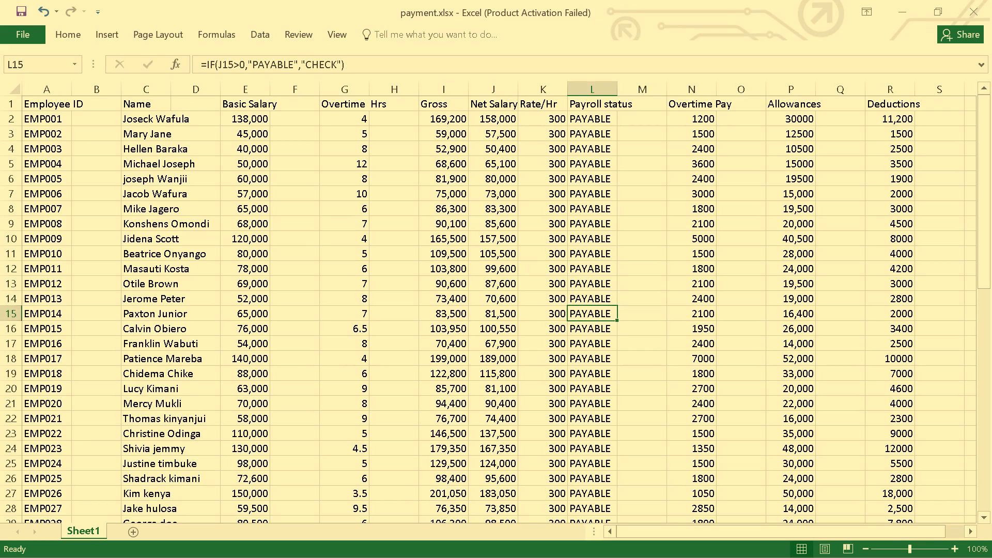
pyautogui.press('Down')
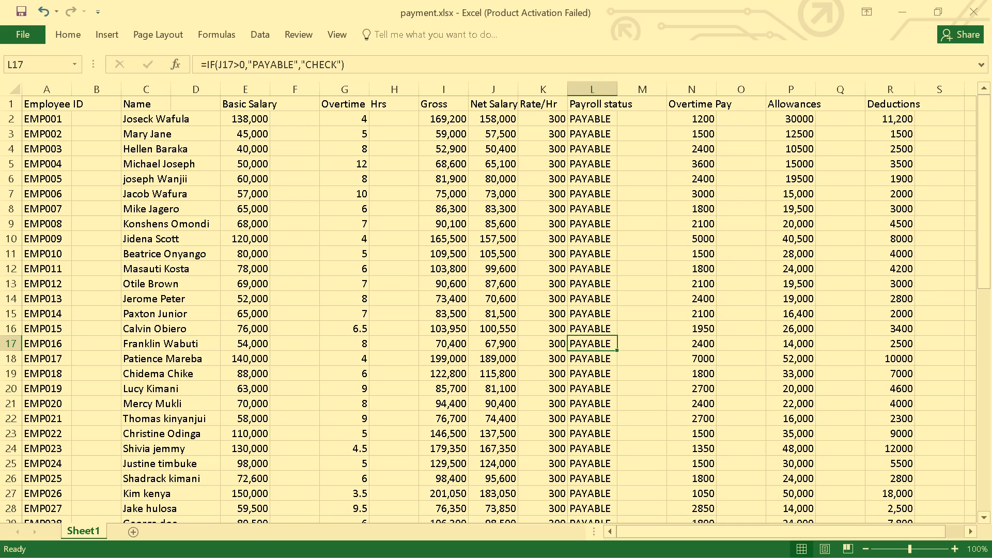
pyautogui.press('Down')
pyautogui.press('Down')
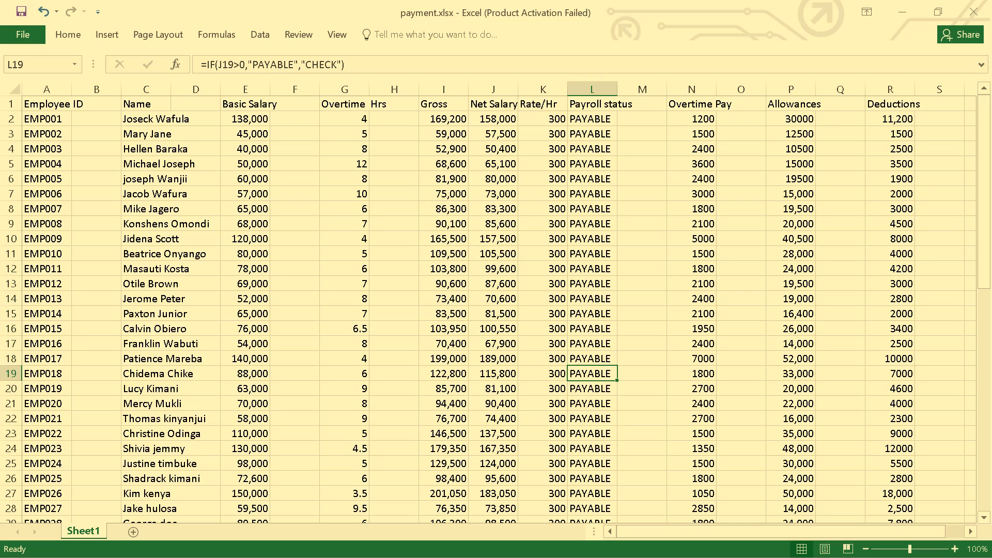
# Examine the Net Salary formulas row by row from EMP018 through EMP025.
pyautogui.press('Left')
pyautogui.press('Left')
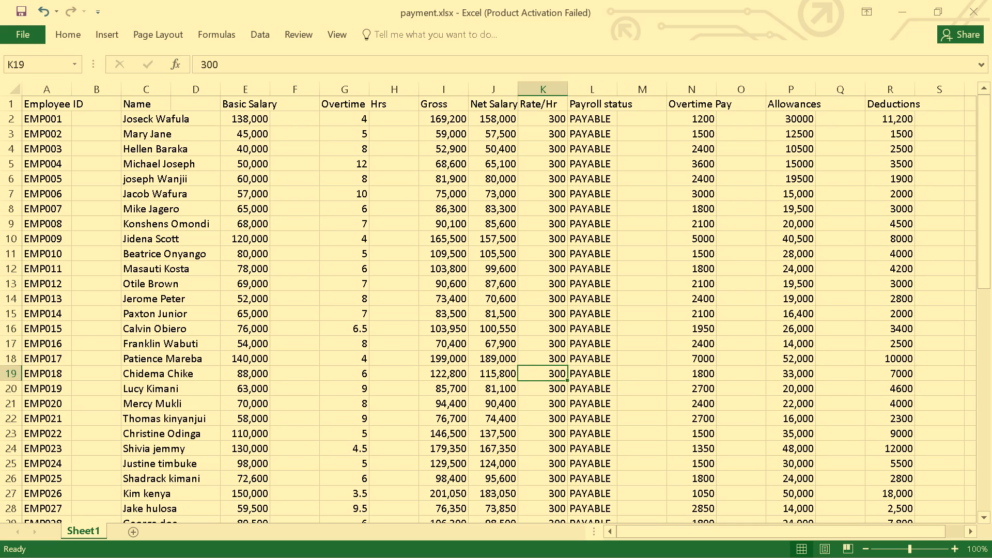
pyautogui.press('Down')
pyautogui.press('Down')
pyautogui.press('Down')
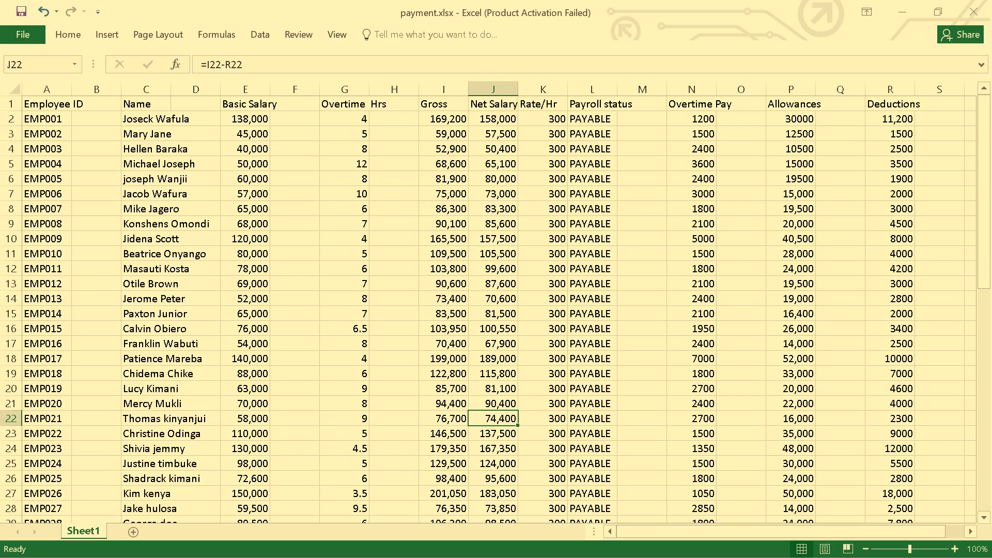
pyautogui.press('Down')
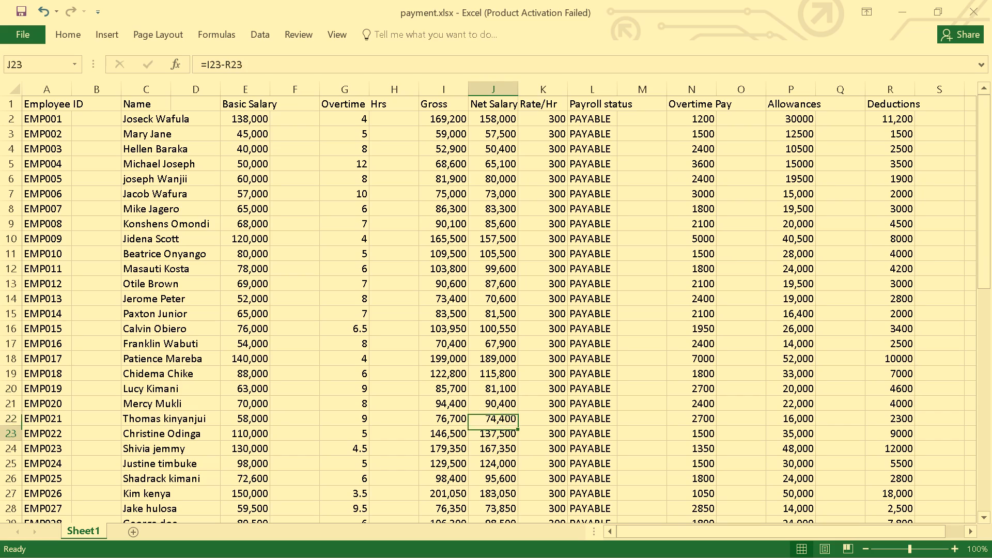
pyautogui.press('Down')
pyautogui.press('Down')
pyautogui.press('Down')
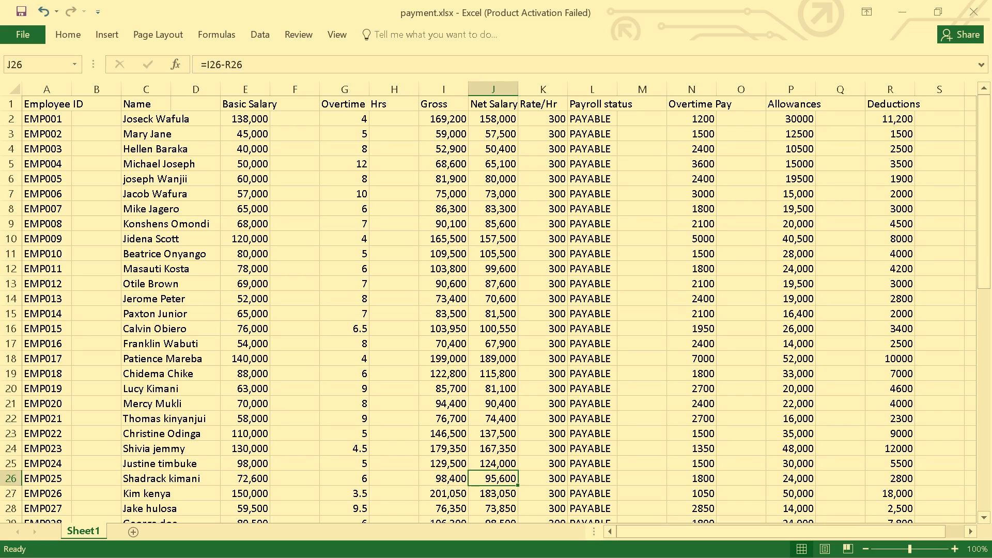
# Return to the Payroll status column and examine its formulas row by row from EMP025 through EMP034.
pyautogui.press('Right')
pyautogui.press('Right')
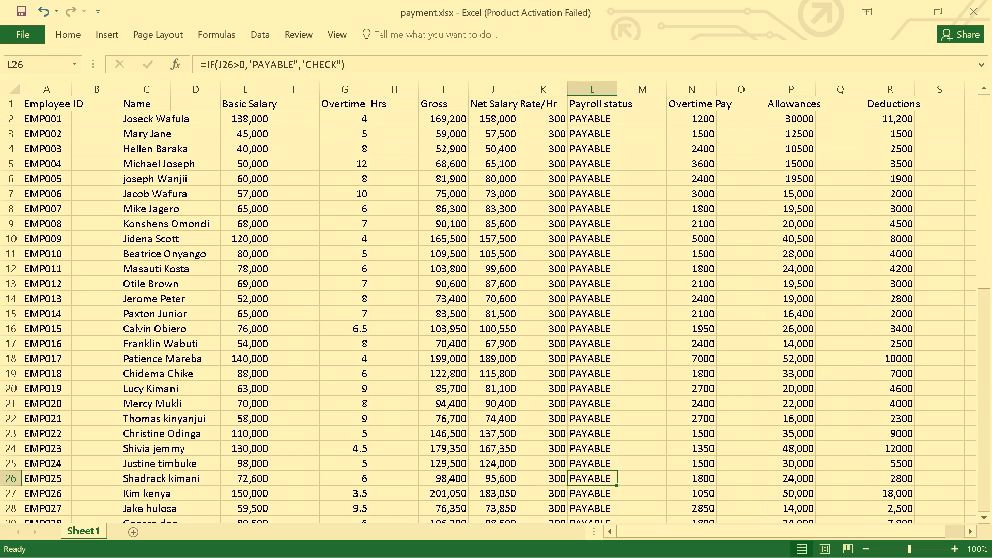
pyautogui.press('Down')
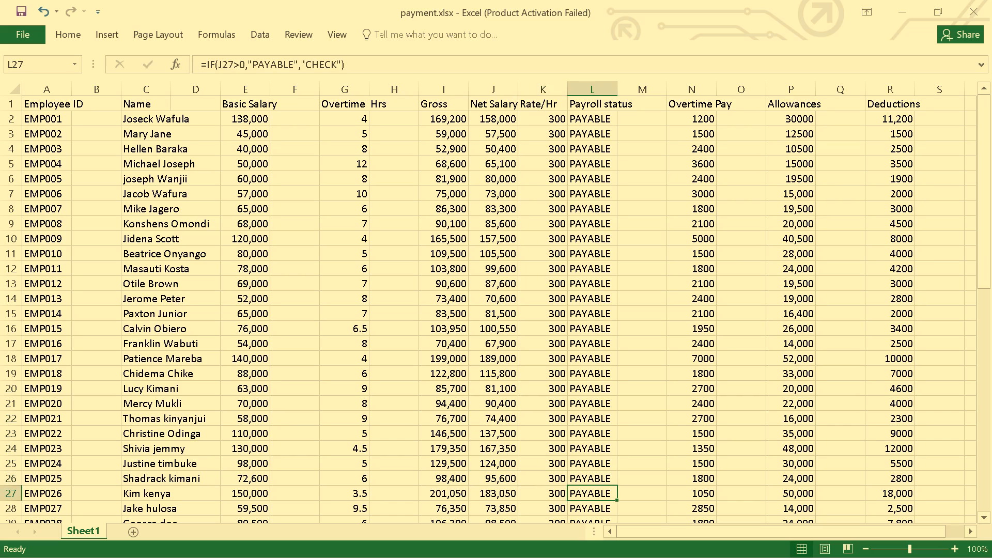
pyautogui.press('Down')
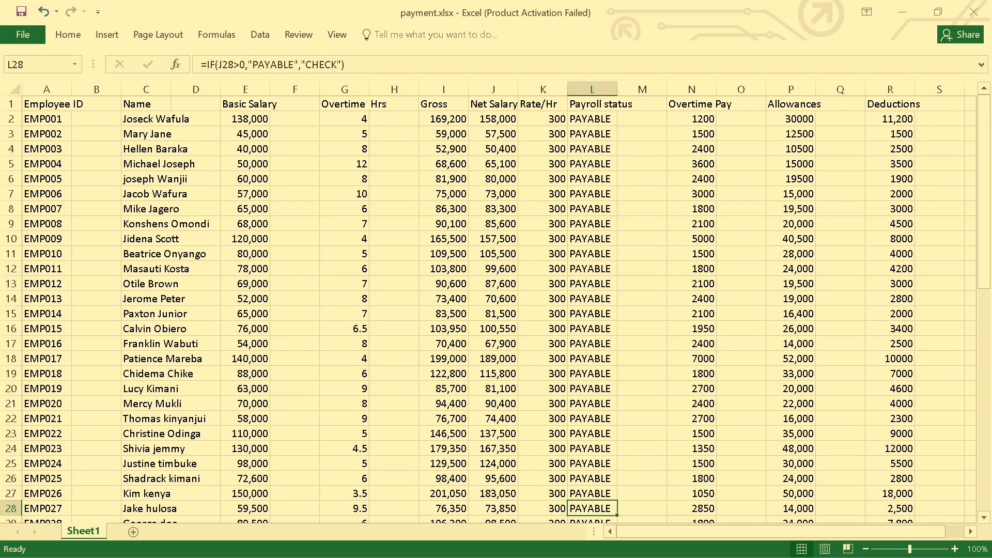
pyautogui.press('Down')
pyautogui.press('Down')
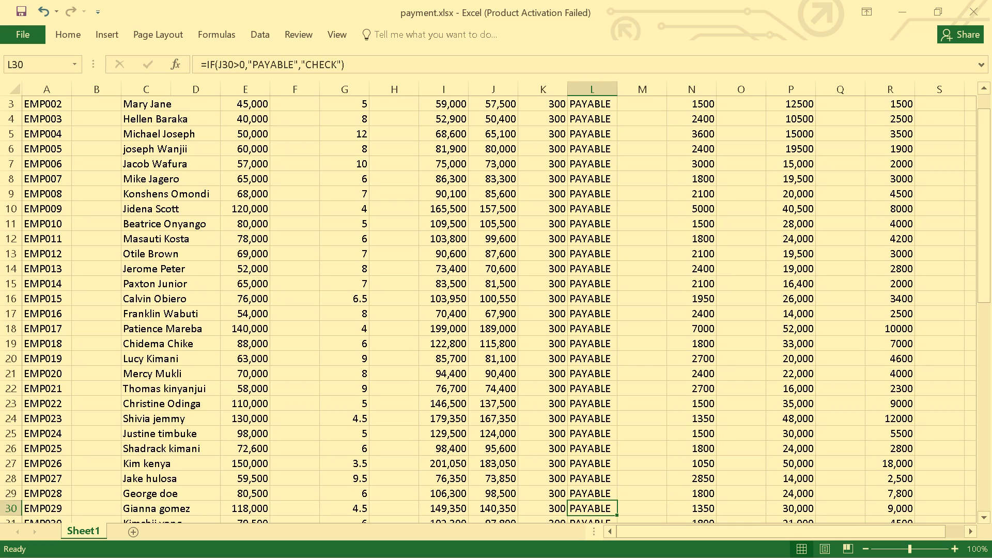
pyautogui.press('Down')
pyautogui.press('Down')
pyautogui.press('Down')
pyautogui.press('Down')
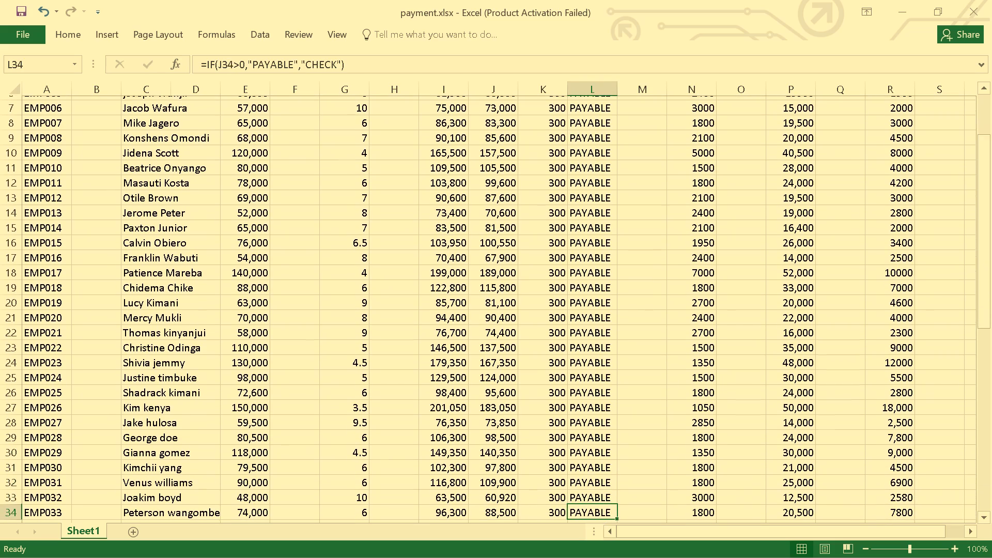
pyautogui.press('Down')
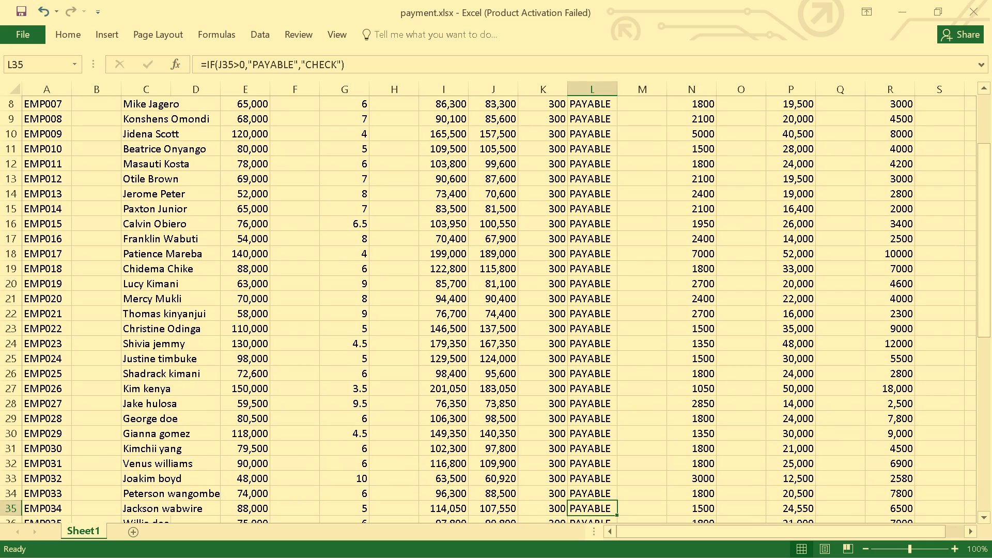
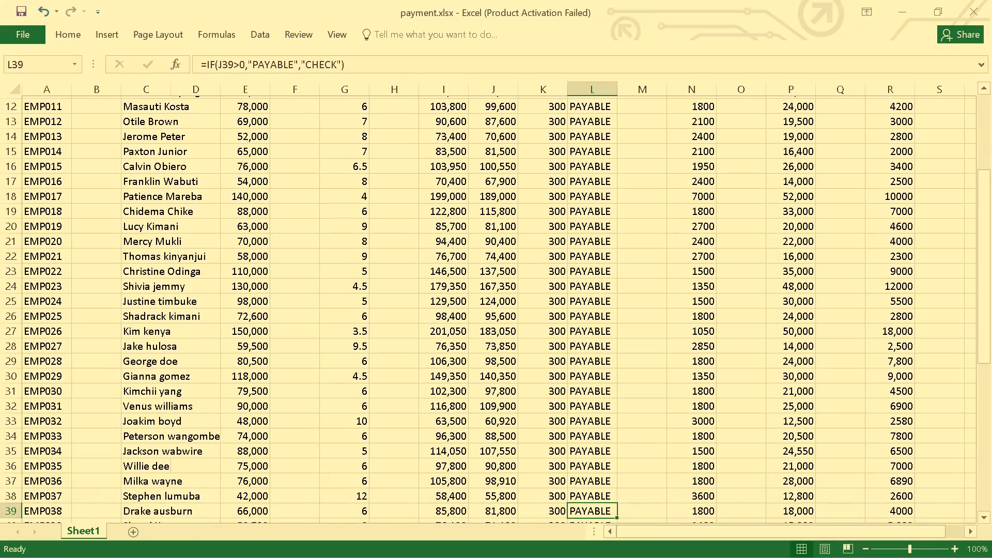
pyautogui.press('Down')
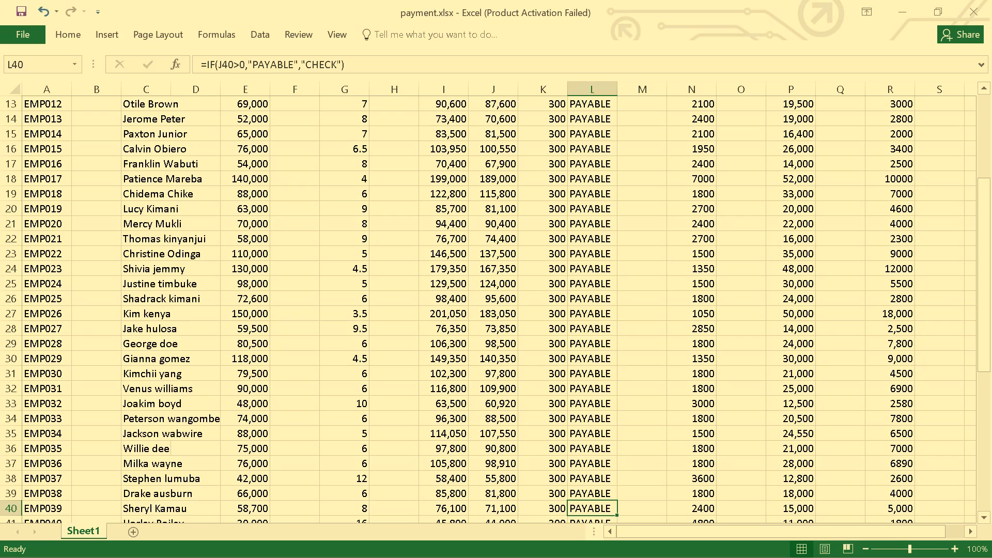
pyautogui.press('Down')
pyautogui.press('Down')
pyautogui.press('Down')
pyautogui.press('Down')
pyautogui.press('Down')
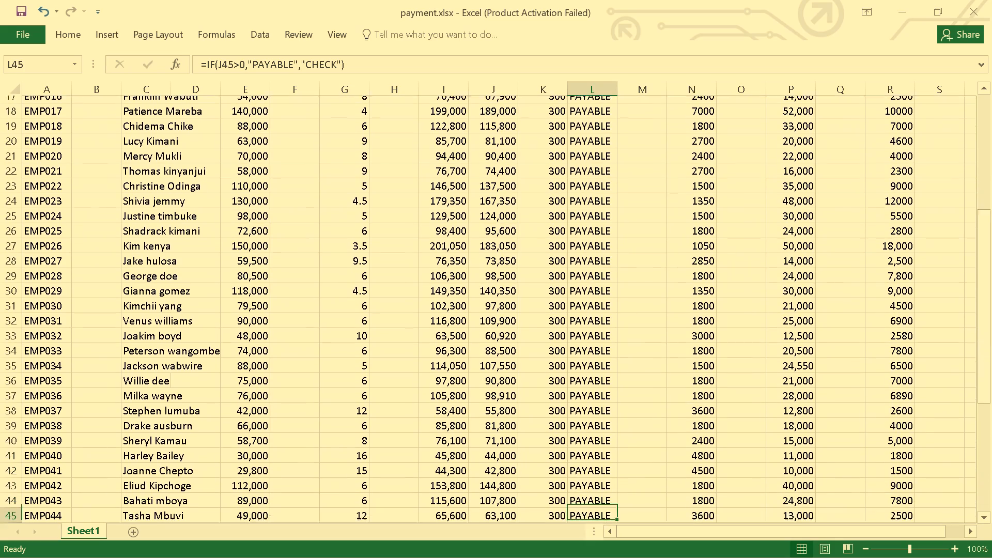
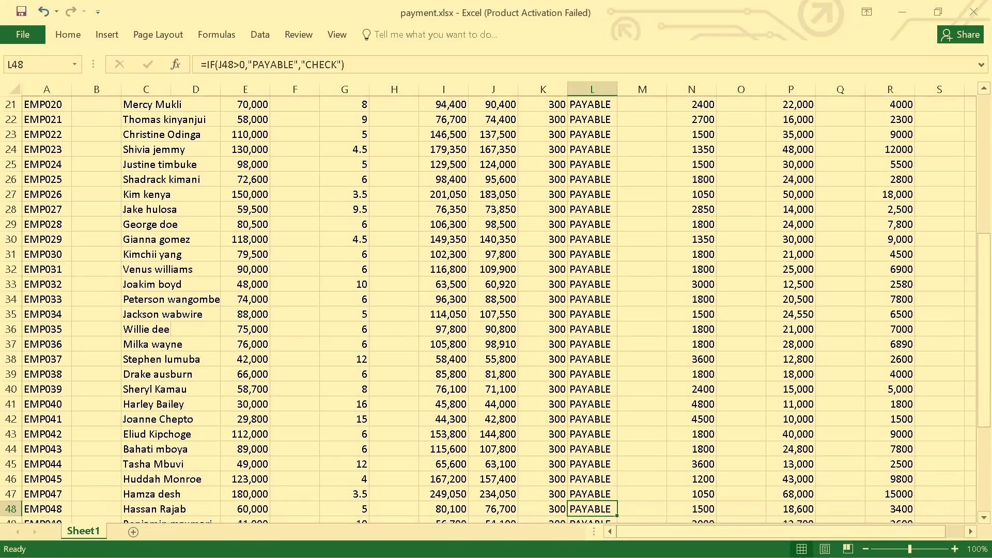
pyautogui.press('Down')
pyautogui.press('Down')
pyautogui.press('Down')
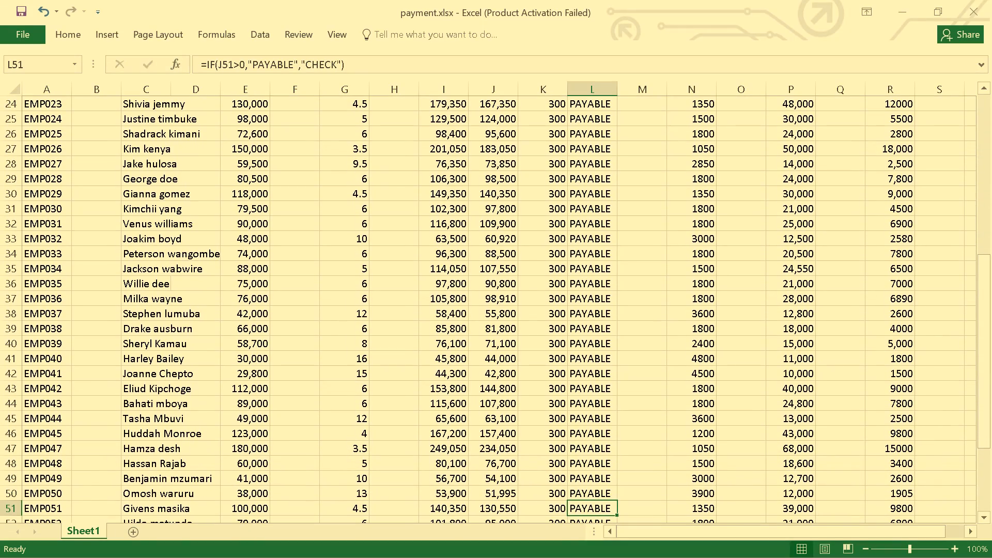
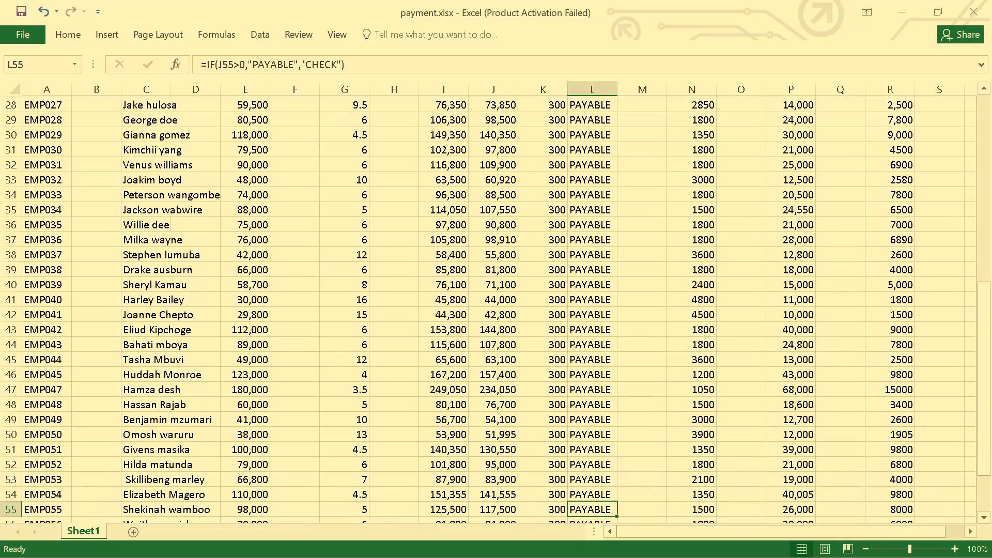
# Examine the Payroll status formulas row by row from EMP056 through EMP060, down to the end of the data.
pyautogui.press('Down')
pyautogui.press('Down')
pyautogui.press('Down')
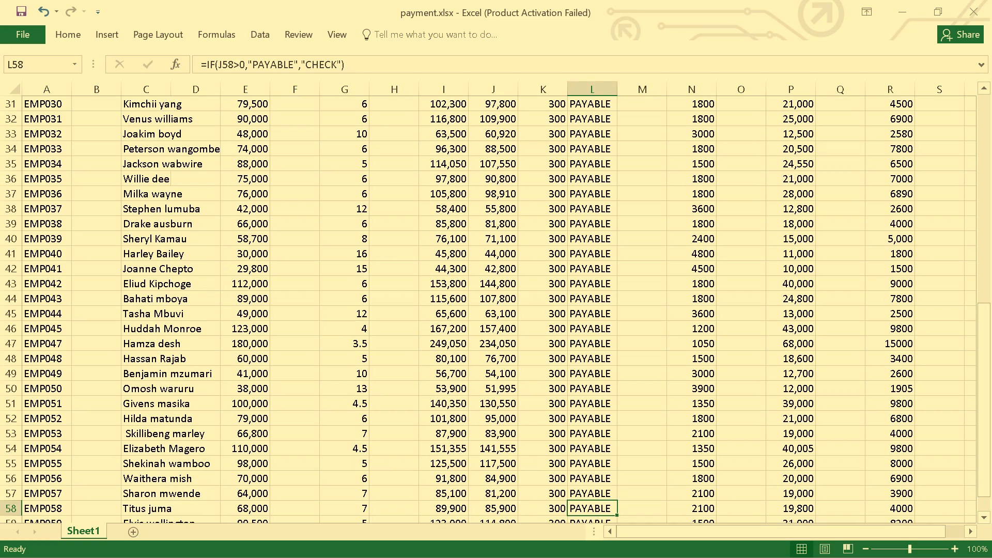
pyautogui.press('Down')
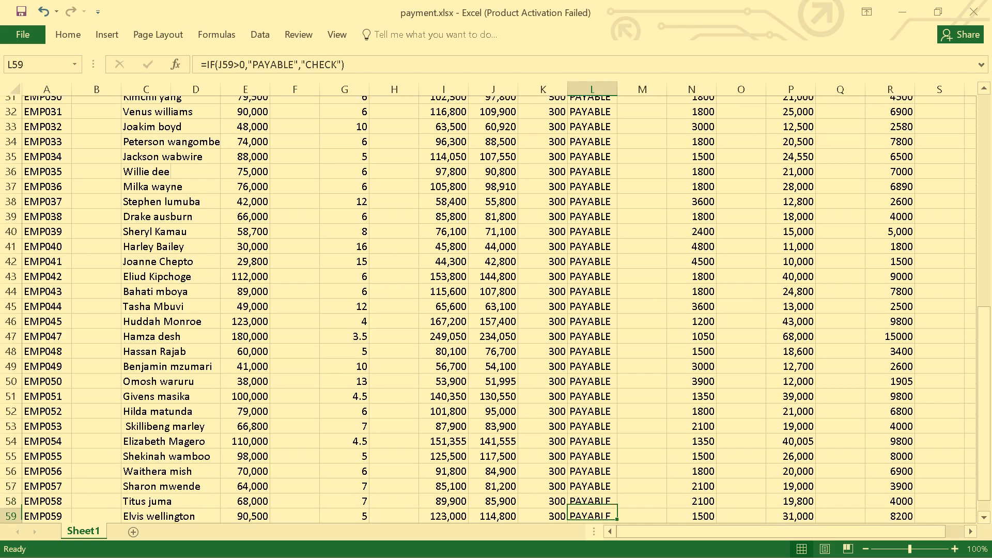
pyautogui.press('Down')
pyautogui.press('Down')
pyautogui.press('Down')
pyautogui.press('Down')
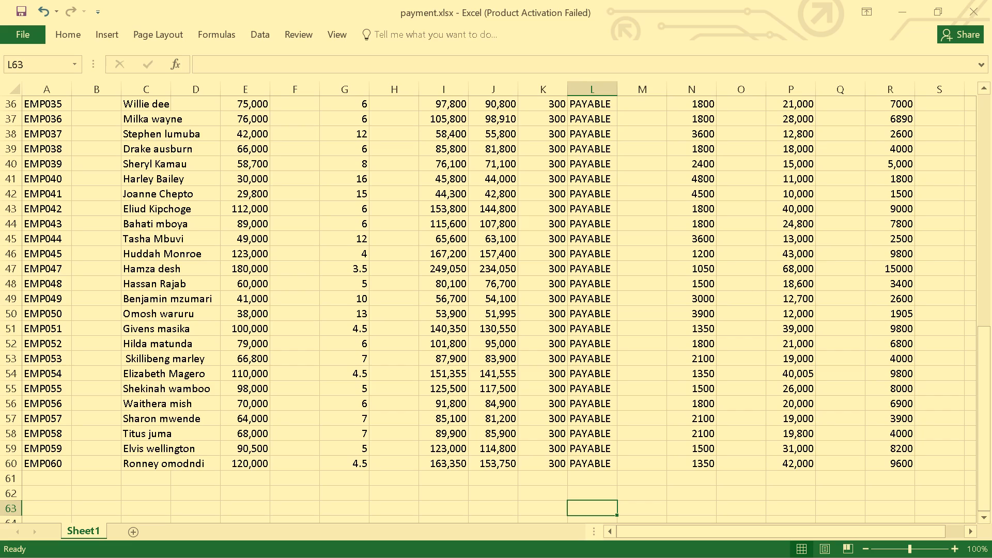
pyautogui.click(357, 462)
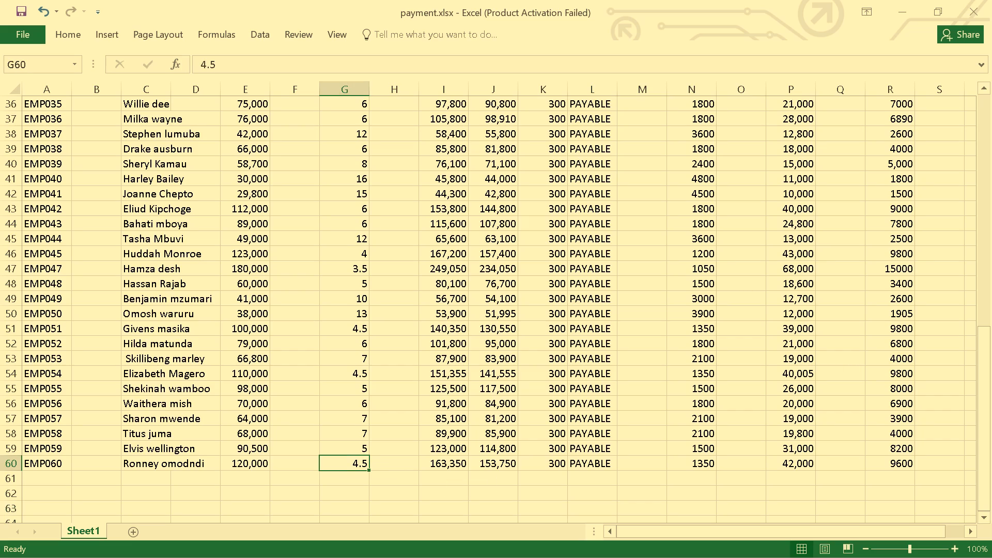
pyautogui.press('BackSpace')
pyautogui.press('4')
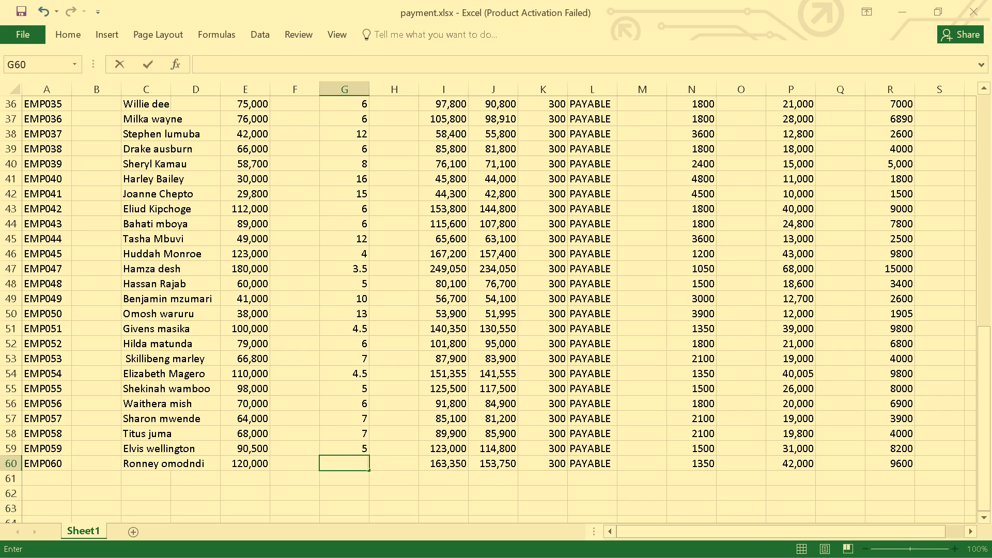
pyautogui.press('Return')
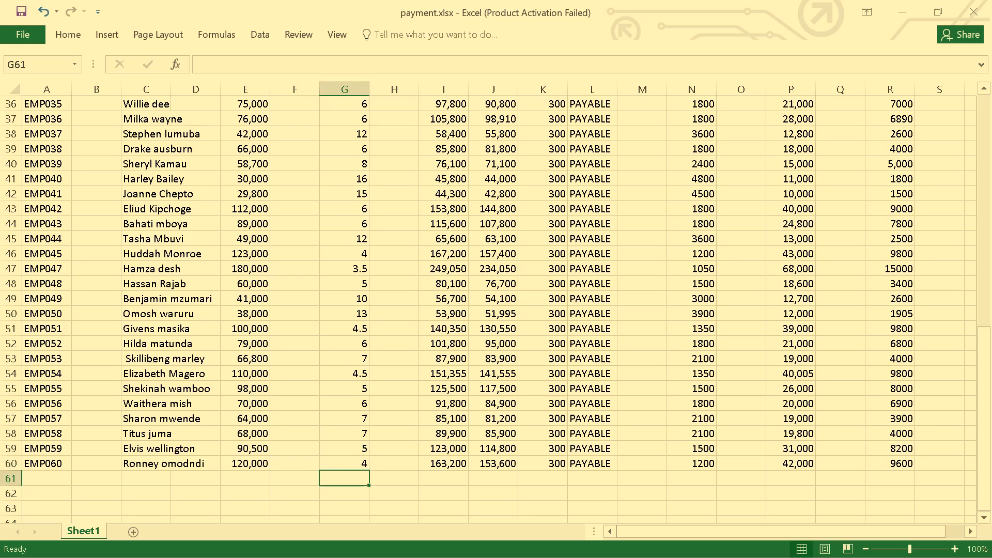
pyautogui.click(363, 374)
pyautogui.press('BackSpace')
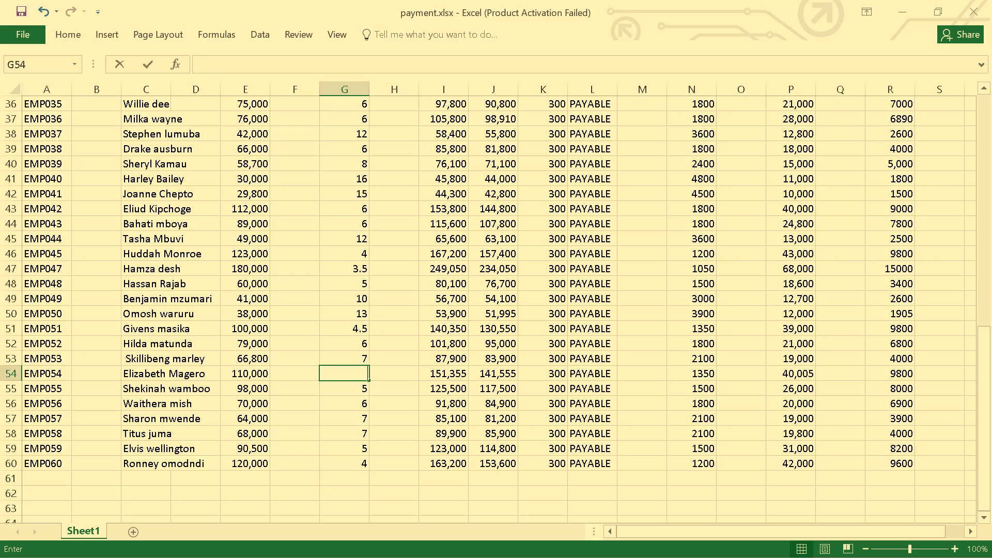
pyautogui.press('4')
pyautogui.press('Return')
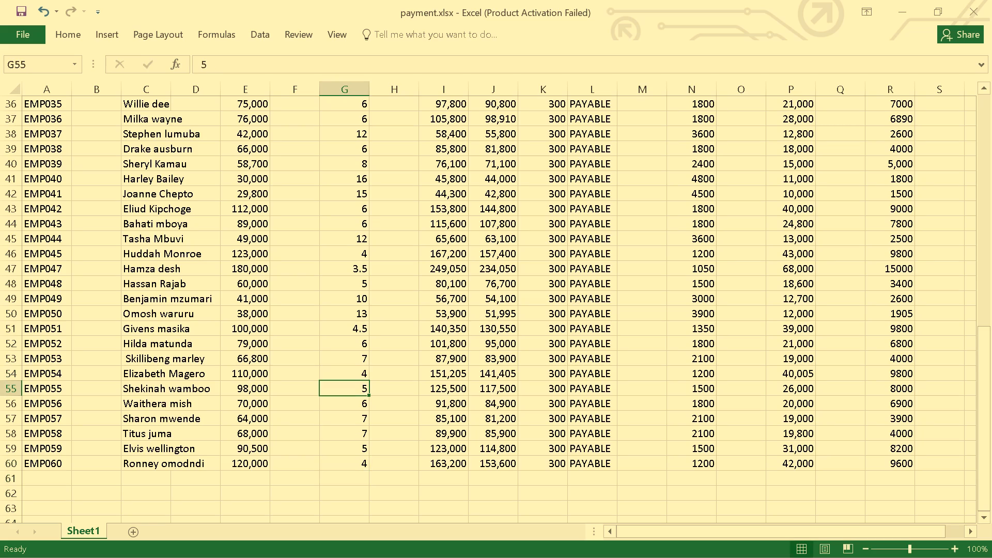
pyautogui.click(361, 329)
pyautogui.press('BackSpace')
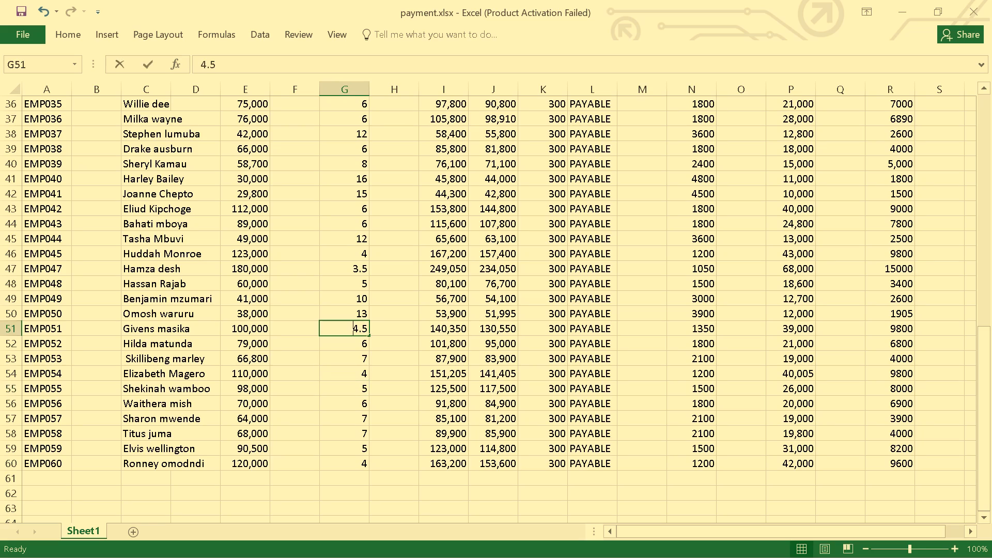
pyautogui.press('4')
pyautogui.press('Return')
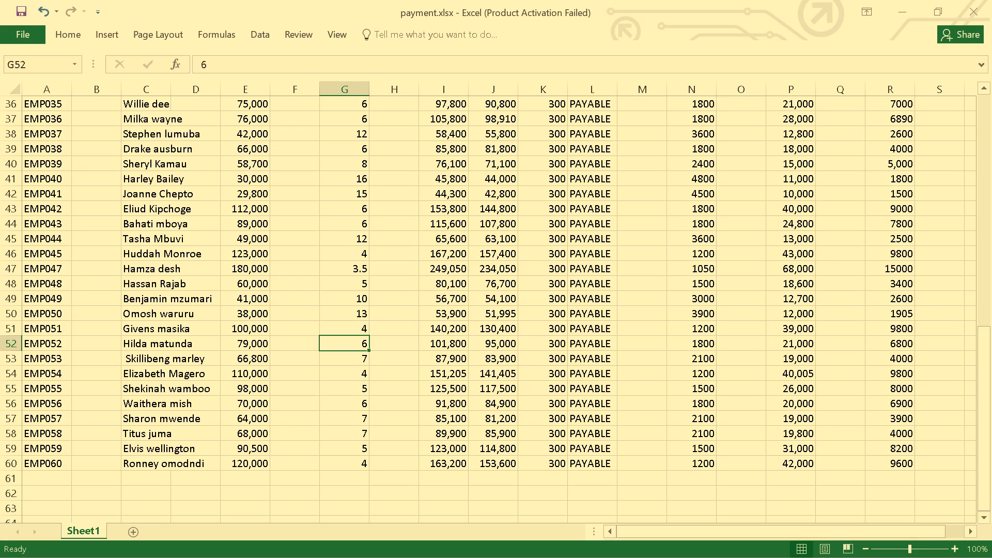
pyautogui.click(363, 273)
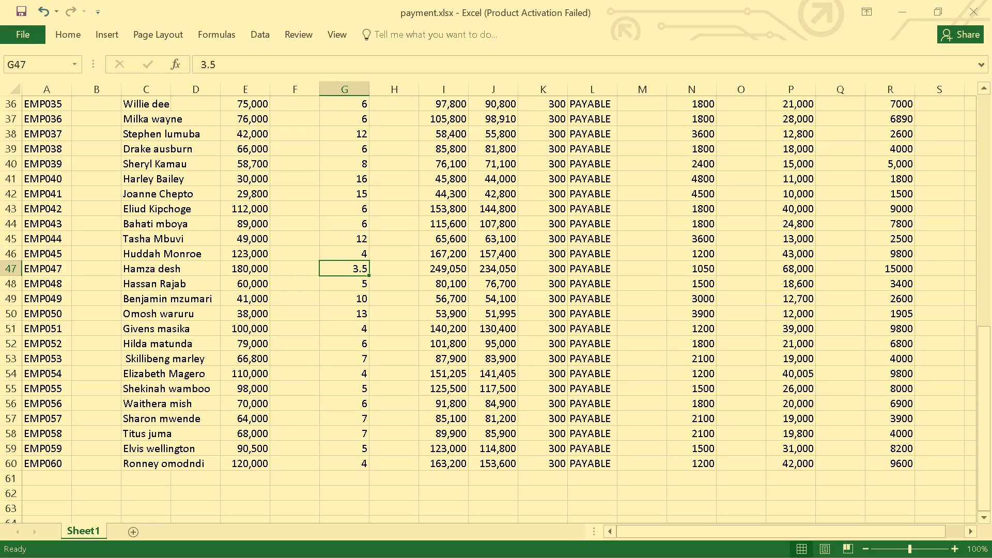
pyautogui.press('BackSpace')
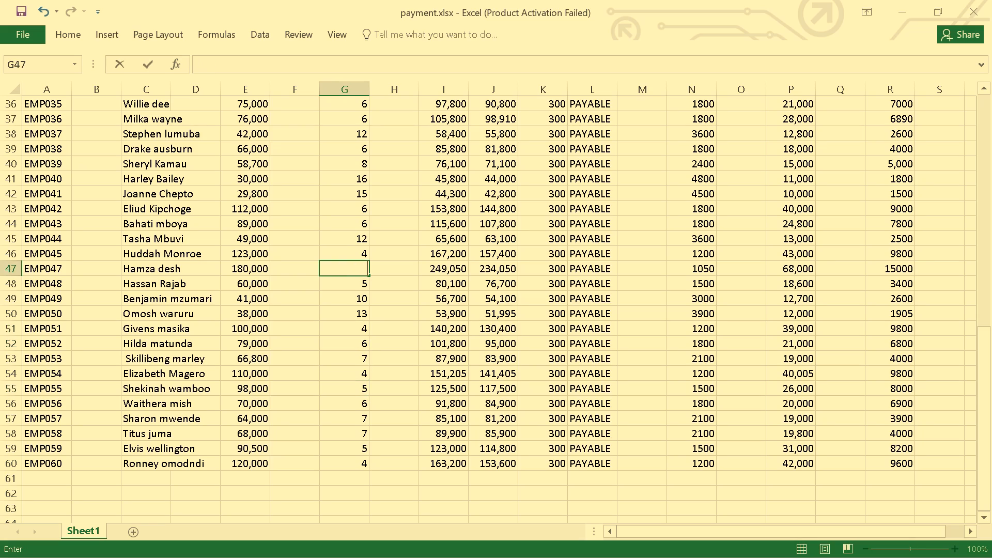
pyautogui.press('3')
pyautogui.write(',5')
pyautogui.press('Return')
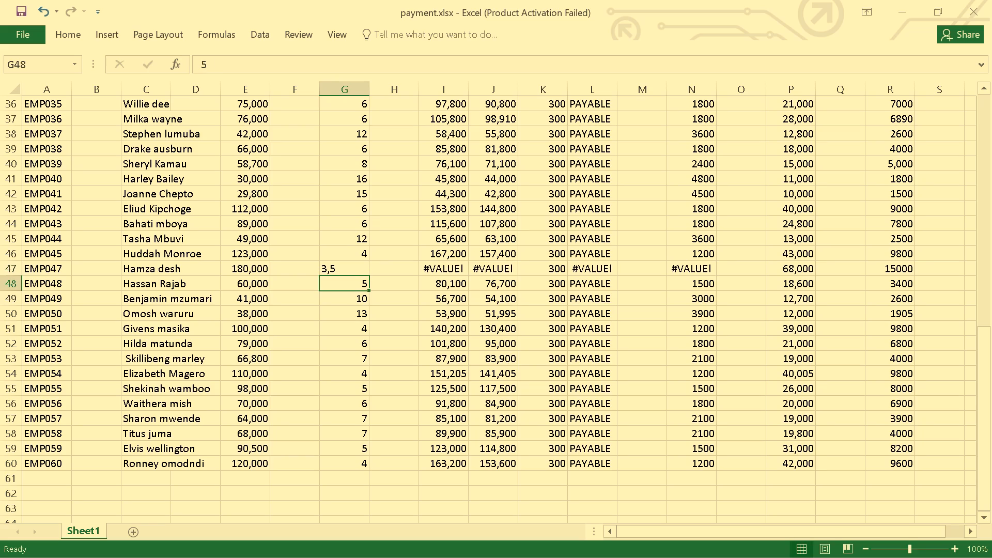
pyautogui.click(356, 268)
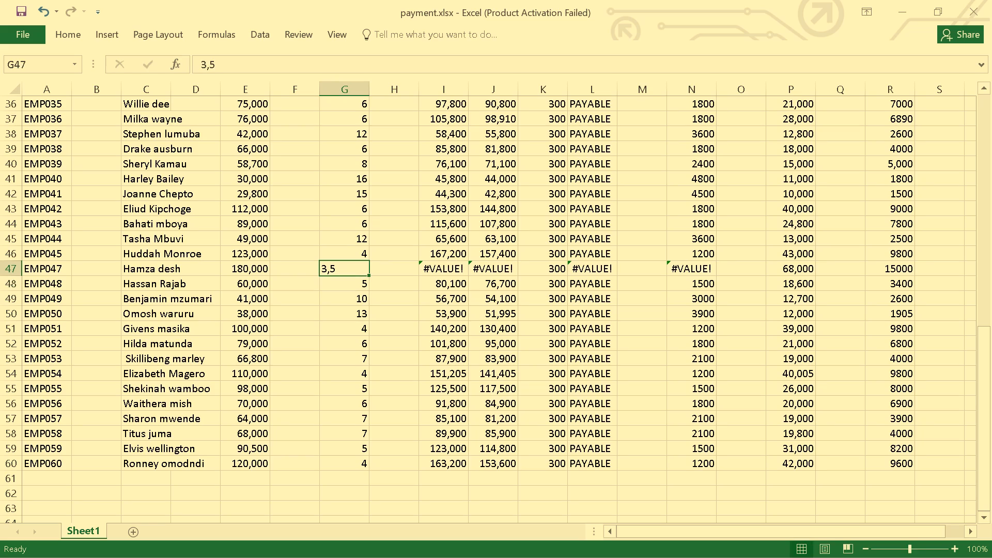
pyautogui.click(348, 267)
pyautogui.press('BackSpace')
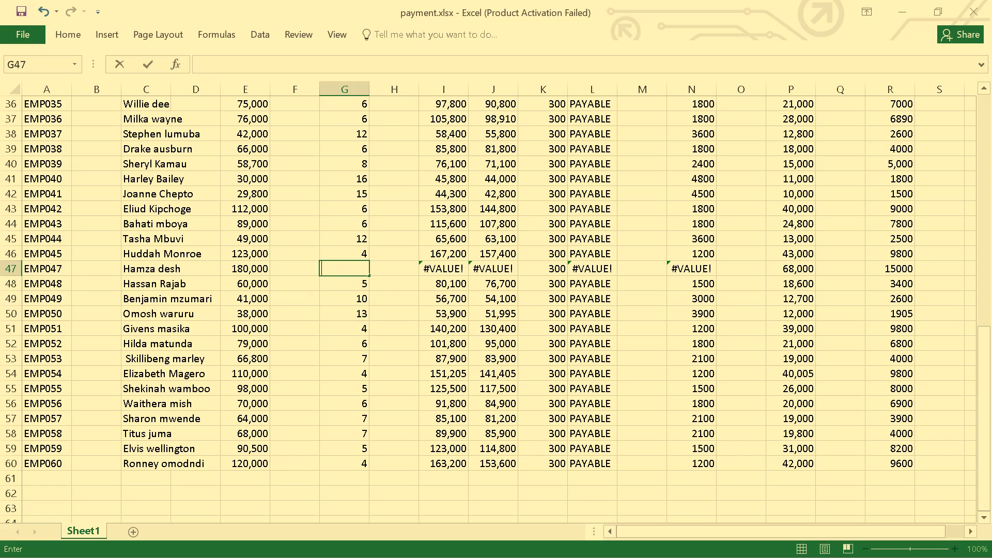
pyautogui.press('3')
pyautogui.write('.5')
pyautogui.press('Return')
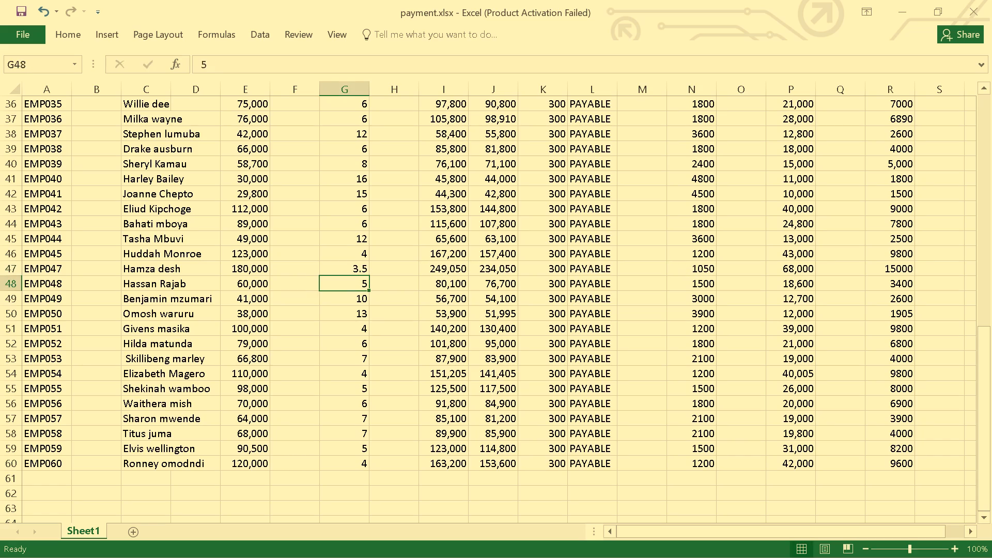
pyautogui.scroll(3, 364, 248)
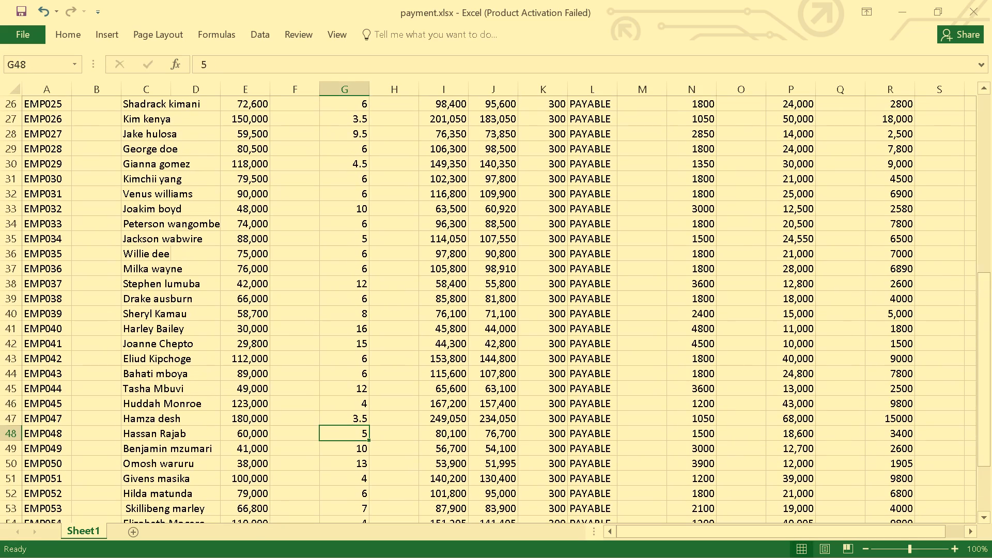
pyautogui.click(356, 161)
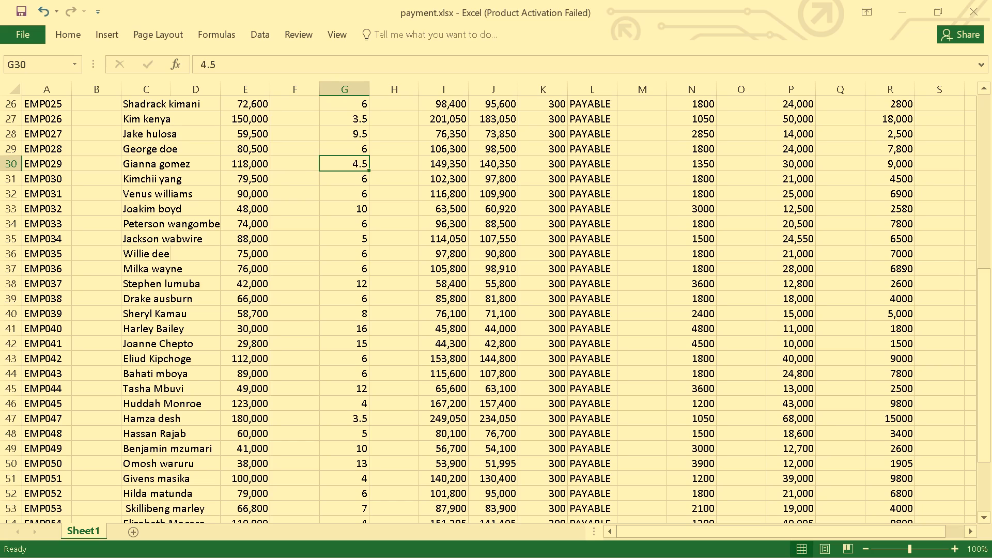
pyautogui.press('BackSpace')
pyautogui.press('4')
pyautogui.press('Return')
# Check the column G values of the employee records above EMP029 for further half-unit entries.
pyautogui.scroll(4, 356, 161)
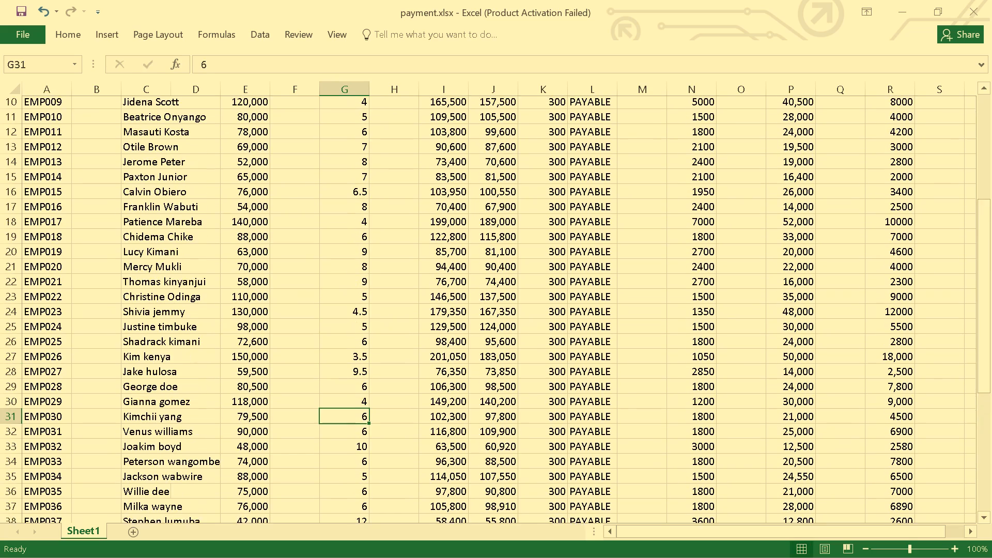
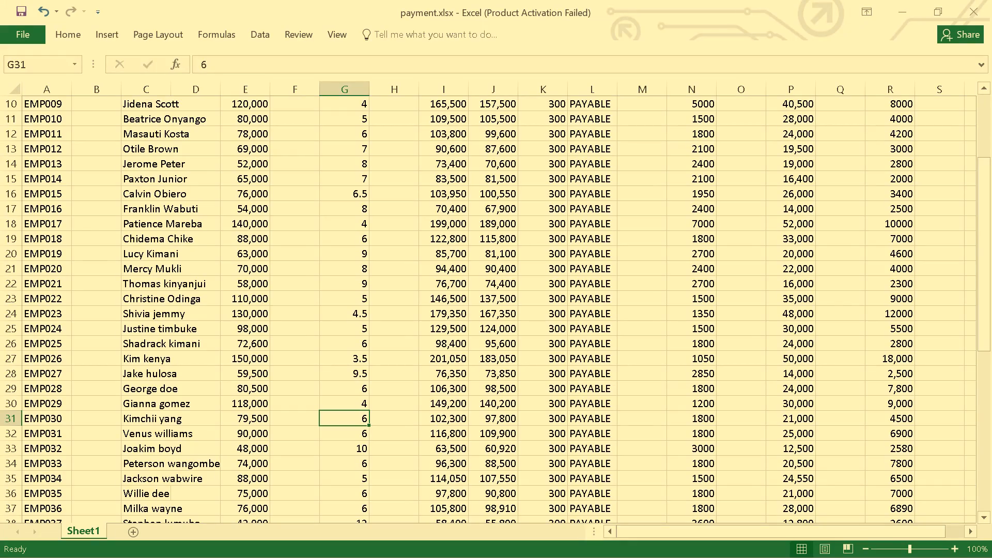
# Set the overtime hours of EMP023 to 4 and those of EMP015 to 6.
pyautogui.click(365, 316)
pyautogui.press('BackSpace')
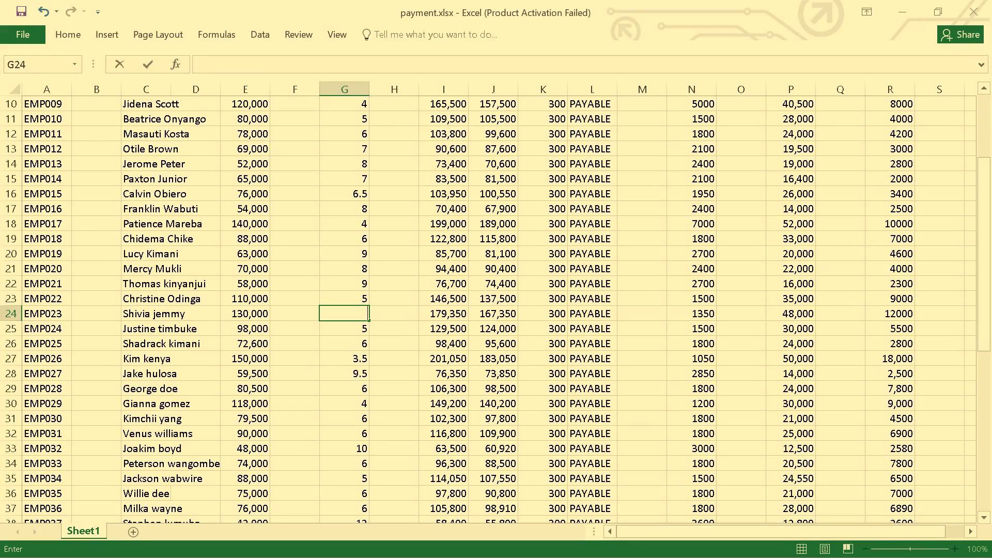
pyautogui.press('4')
pyautogui.press('Return')
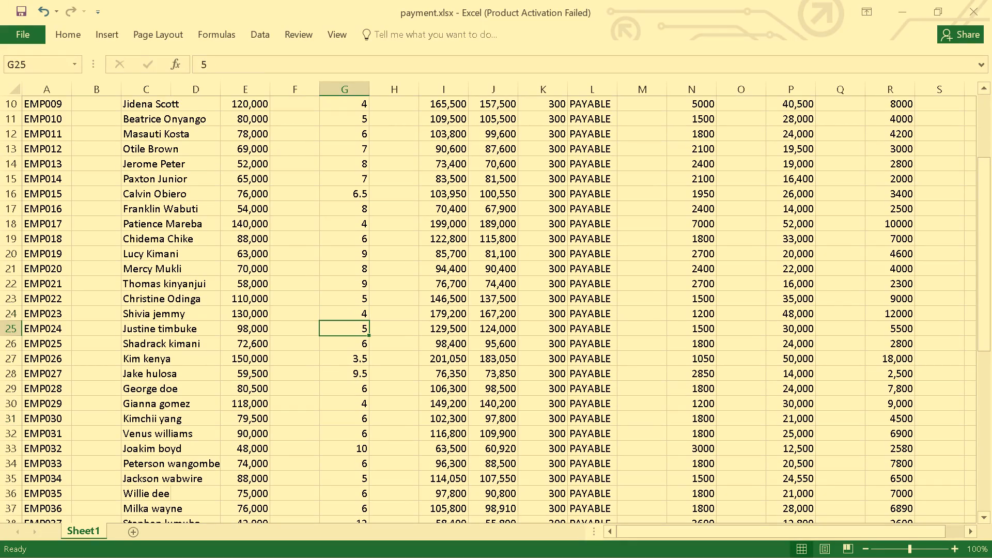
pyautogui.click(362, 196)
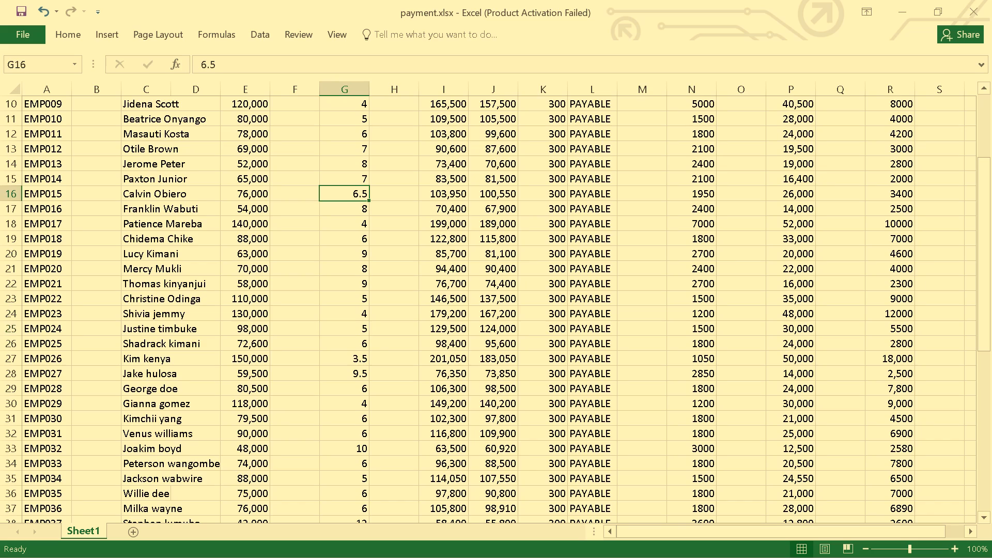
pyautogui.press('BackSpace')
pyautogui.press('6')
pyautogui.press('Return')
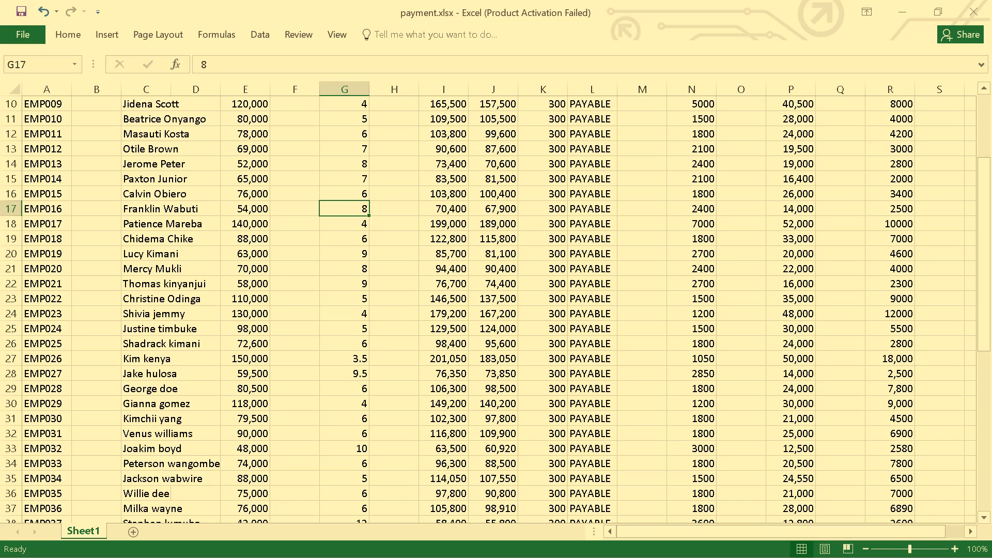
# Save the payroll workbook with the corrected overtime hours.
pyautogui.scroll(4, 386, 242)
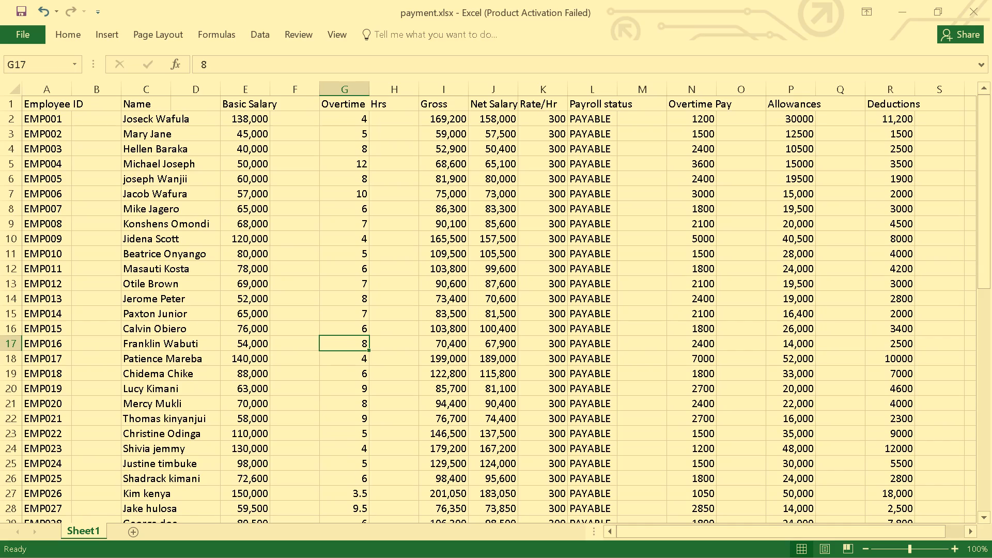
pyautogui.hotkey('ctrl', 's')
# Re-enter the overtime hours of EMP026 as 3.5 and set those of EMP027 to 10.
pyautogui.scroll(-3, 506, 194)
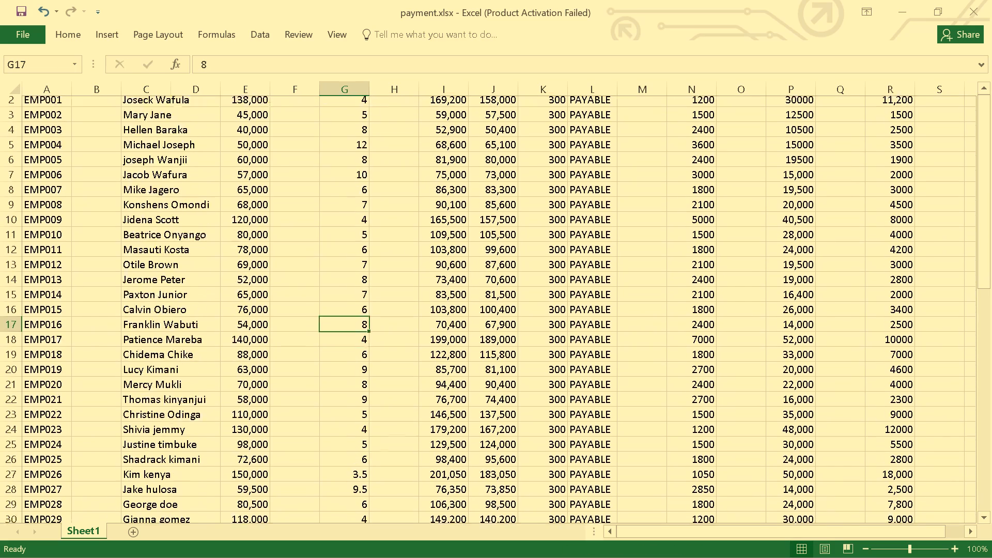
pyautogui.scroll(-1, 506, 194)
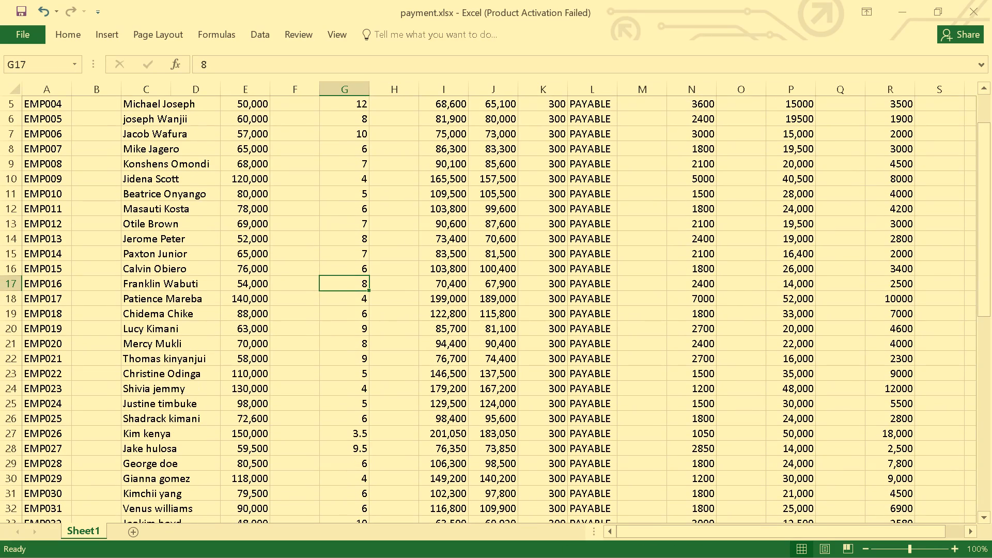
pyautogui.click(359, 434)
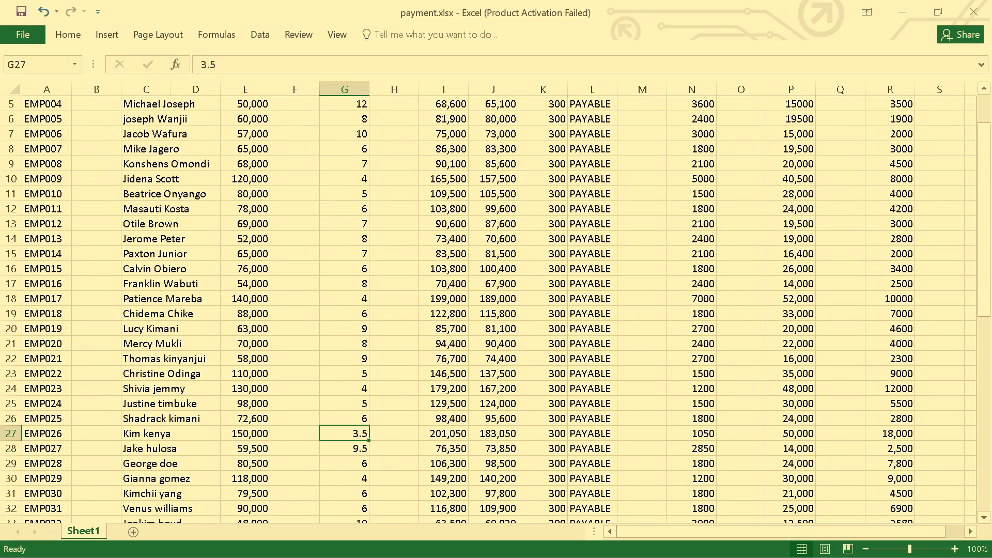
pyautogui.press('BackSpace')
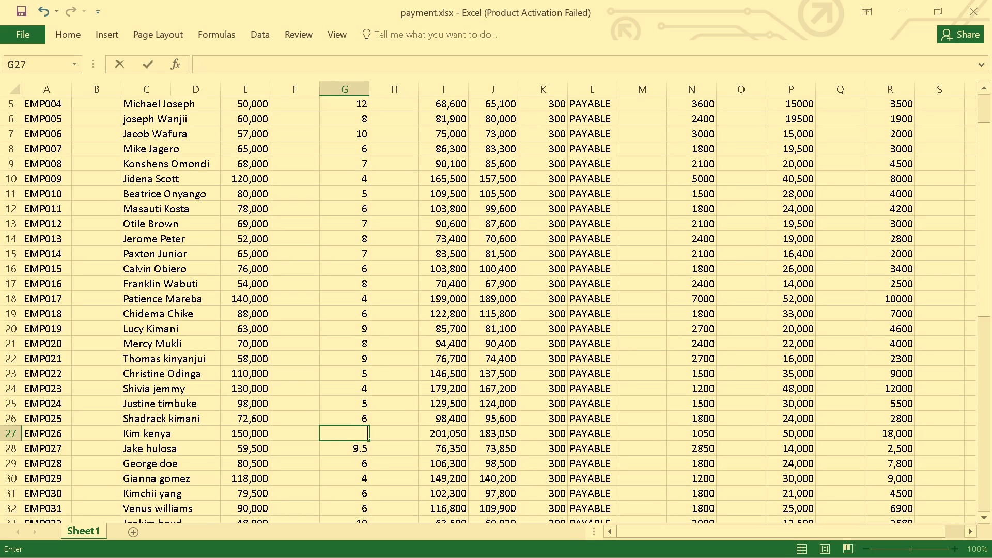
pyautogui.press('3')
pyautogui.write('.5')
pyautogui.press('Return')
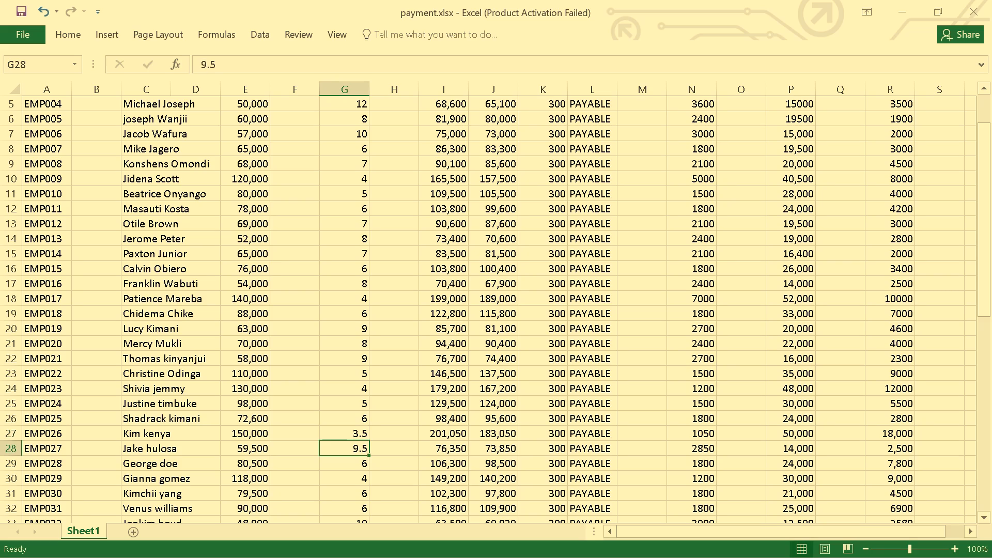
pyautogui.click(364, 450)
pyautogui.press('BackSpace')
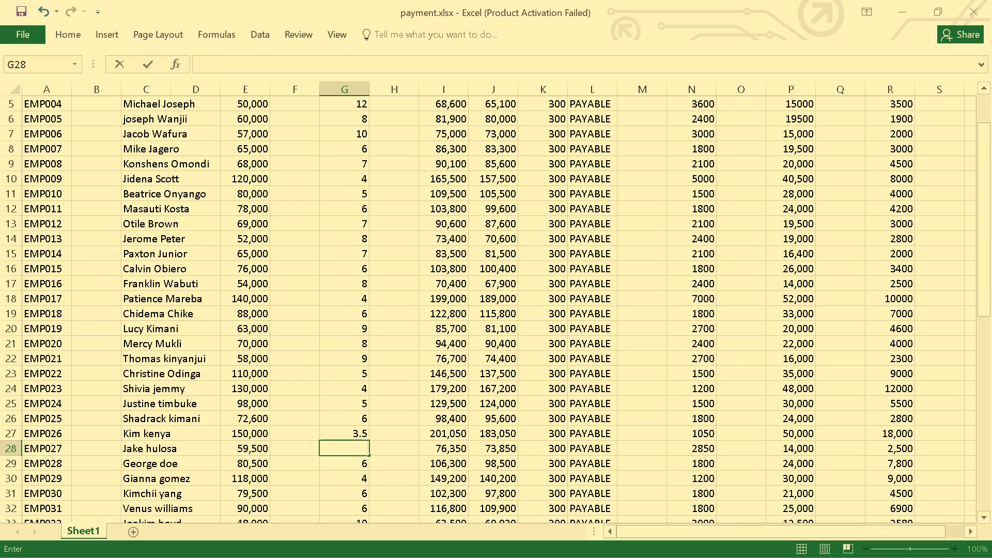
pyautogui.write('10')
pyautogui.press('Return')
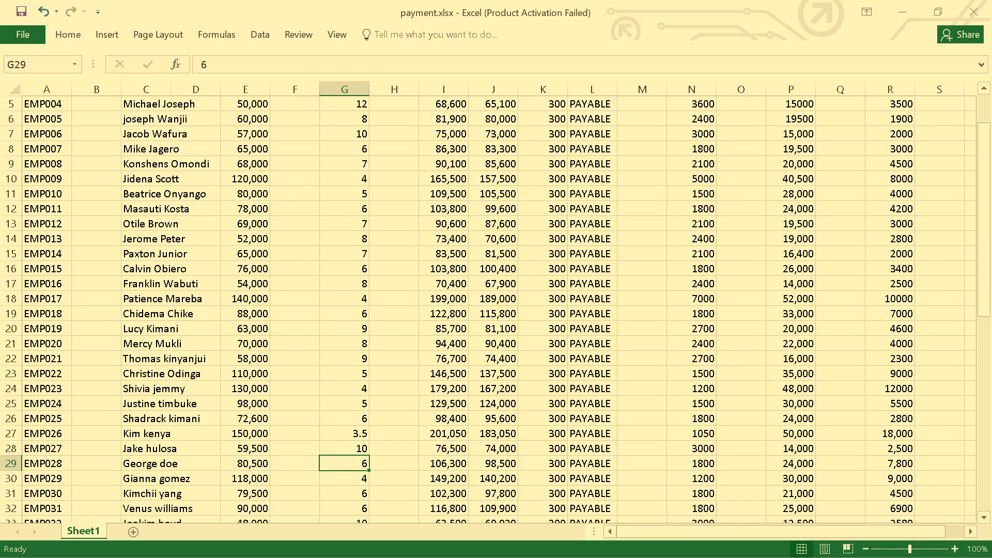
pyautogui.scroll(-4, 717, 363)
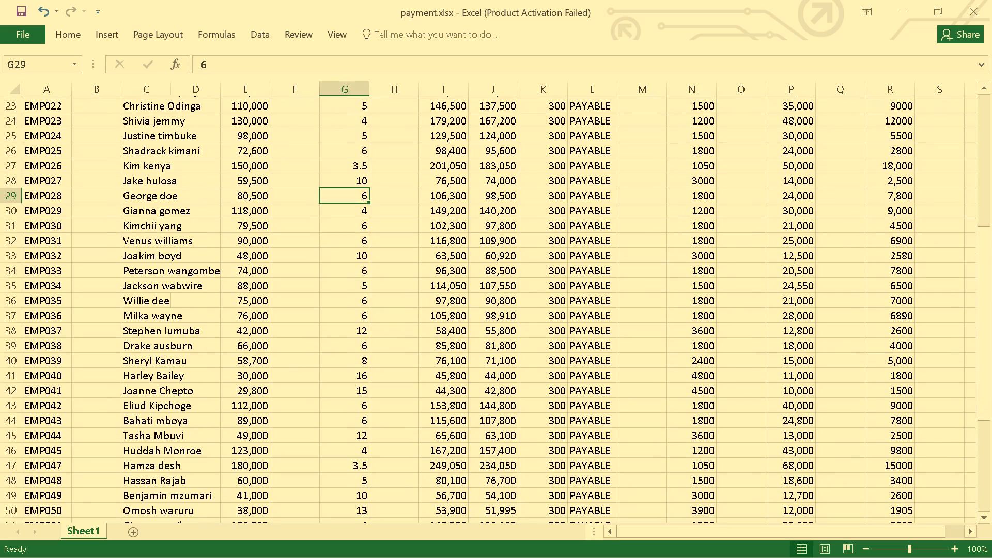
pyautogui.scroll(-3, 717, 363)
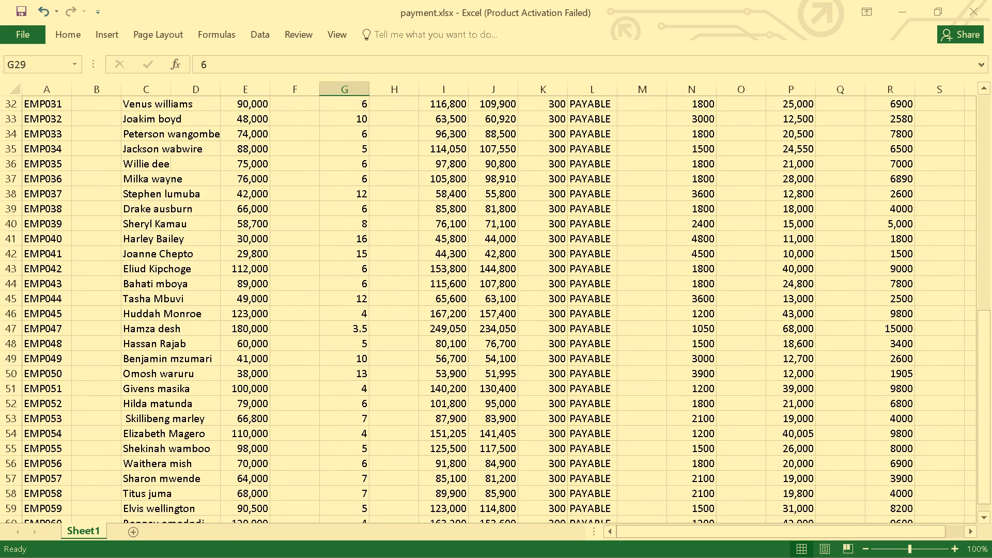
pyautogui.hotkey('ctrl', 's')
# Review the employee records throughout the payroll sheet, checking the overtime hours and calculated pay columns.
pyautogui.scroll(4, 717, 363)
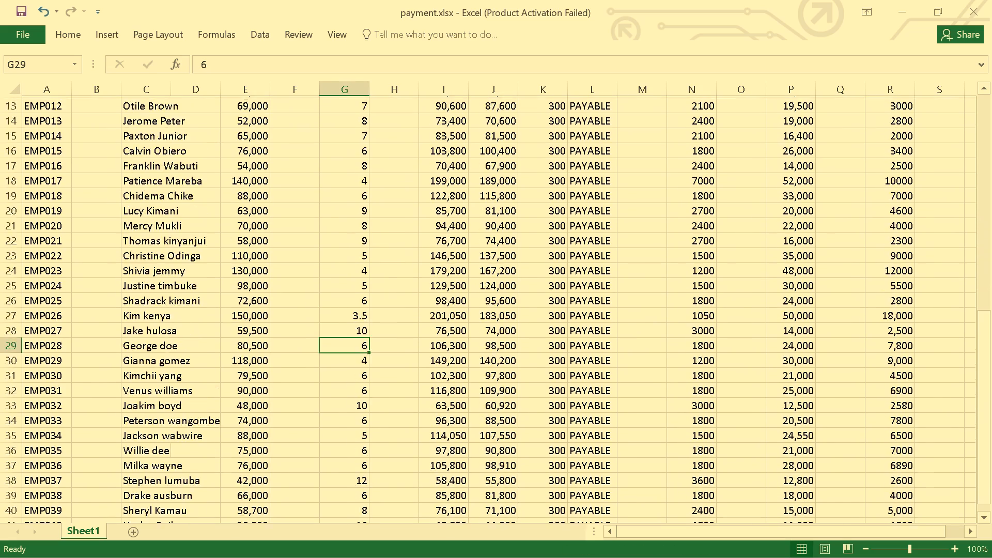
pyautogui.scroll(3, 717, 363)
pyautogui.scroll(-6, 717, 363)
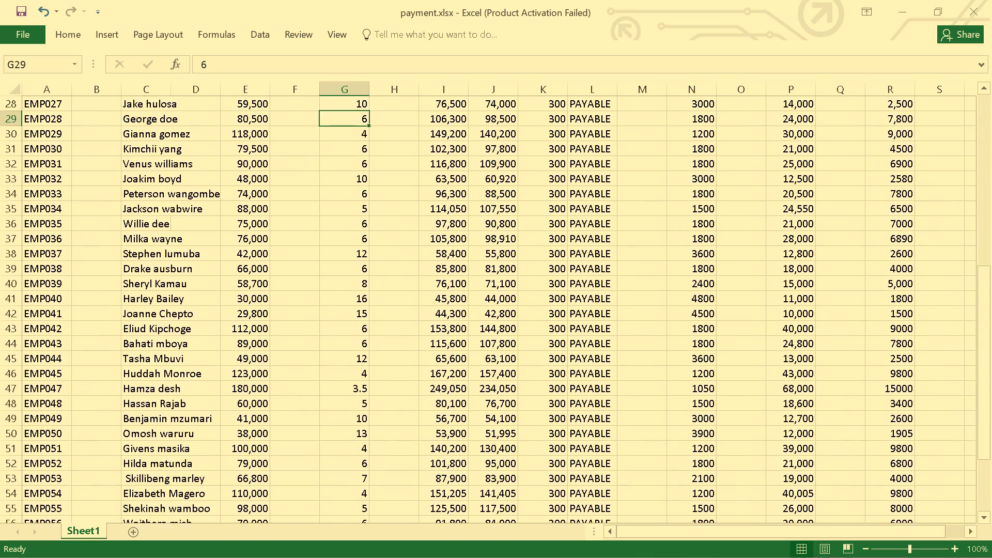
pyautogui.scroll(-2, 717, 363)
pyautogui.scroll(6, 717, 363)
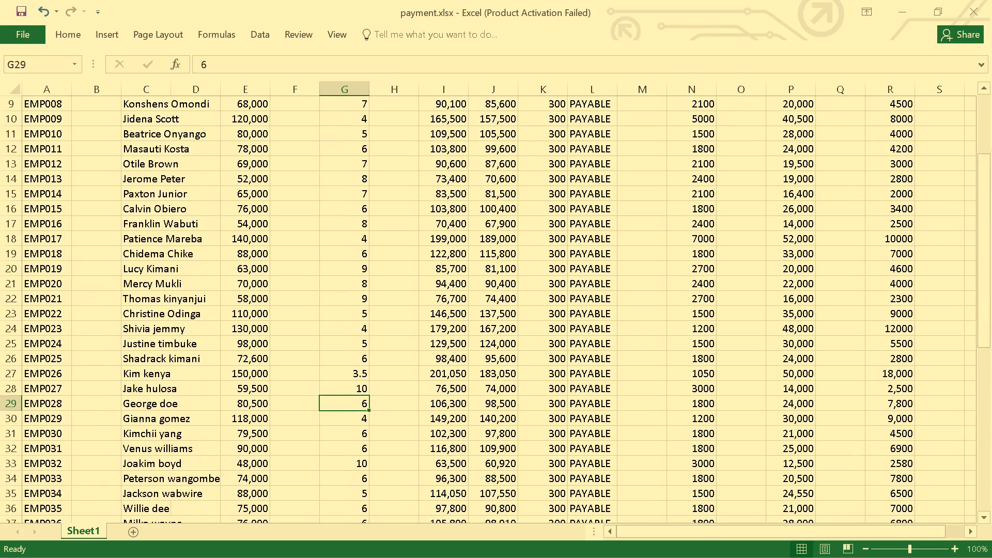
pyautogui.scroll(3, 717, 363)
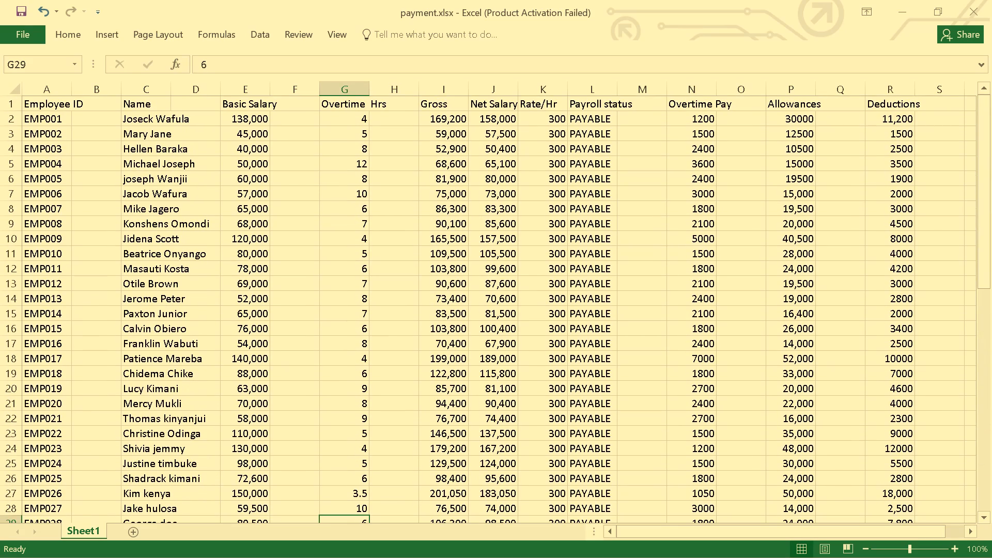
# Check the entries in the Name column one by one, starting from EMP001 down to EMP010.
pyautogui.click(171, 111)
pyautogui.click(146, 111)
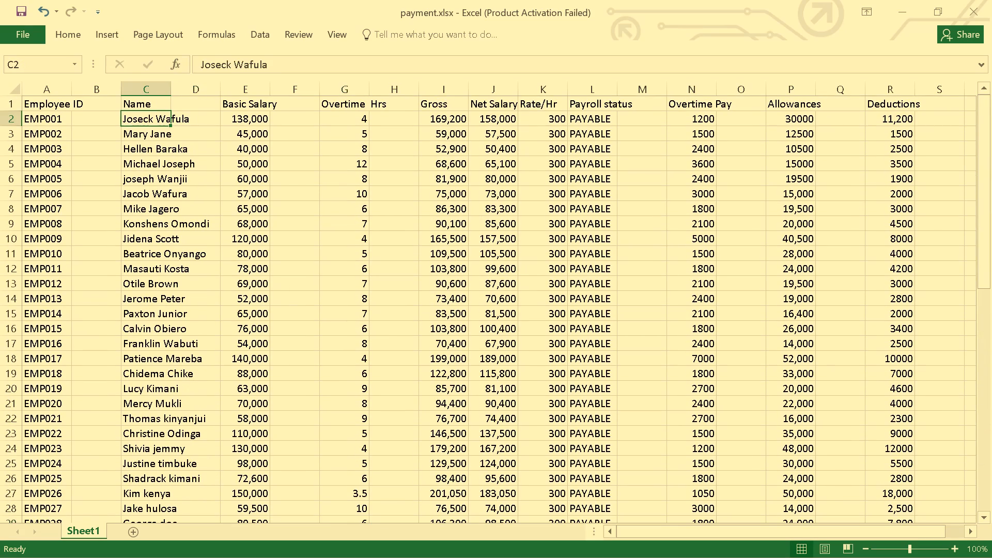
pyautogui.click(146, 161)
pyautogui.click(145, 191)
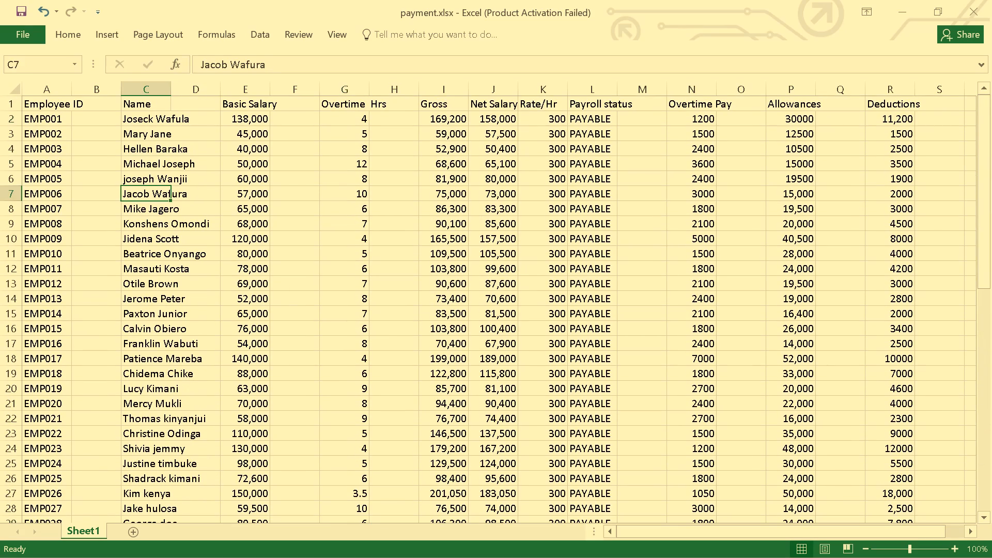
pyautogui.press('Down')
pyautogui.press('Down')
pyautogui.press('Down')
pyautogui.press('Down')
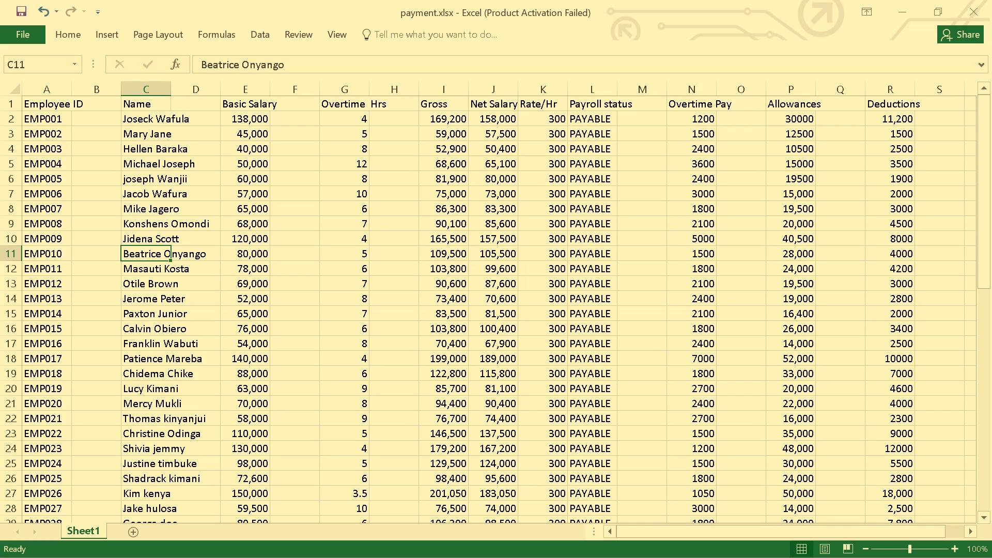
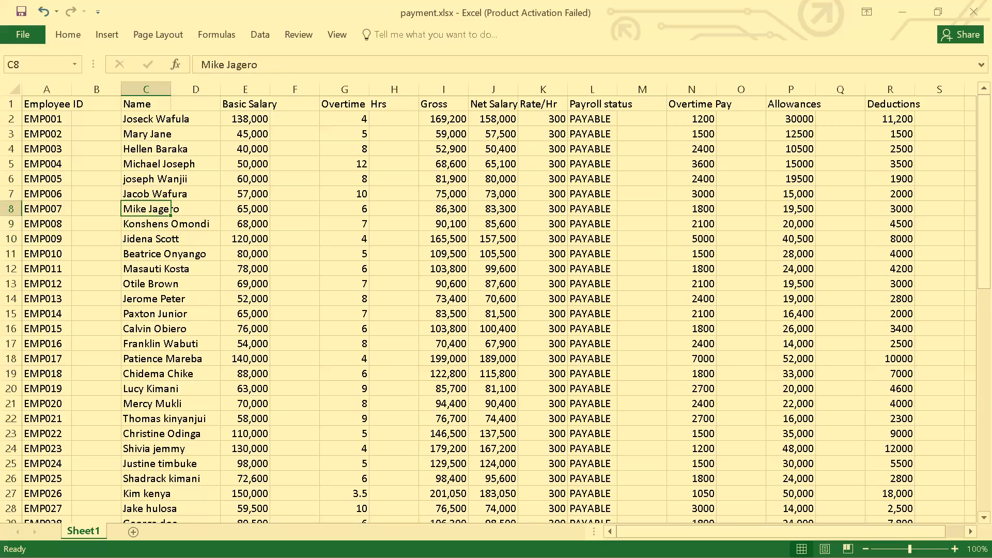
# Check the entries in the Name column from EMP007 back up to EMP001.
pyautogui.press('Up')
pyautogui.press('Up')
pyautogui.press('Up')
pyautogui.press('Up')
pyautogui.press('Up')
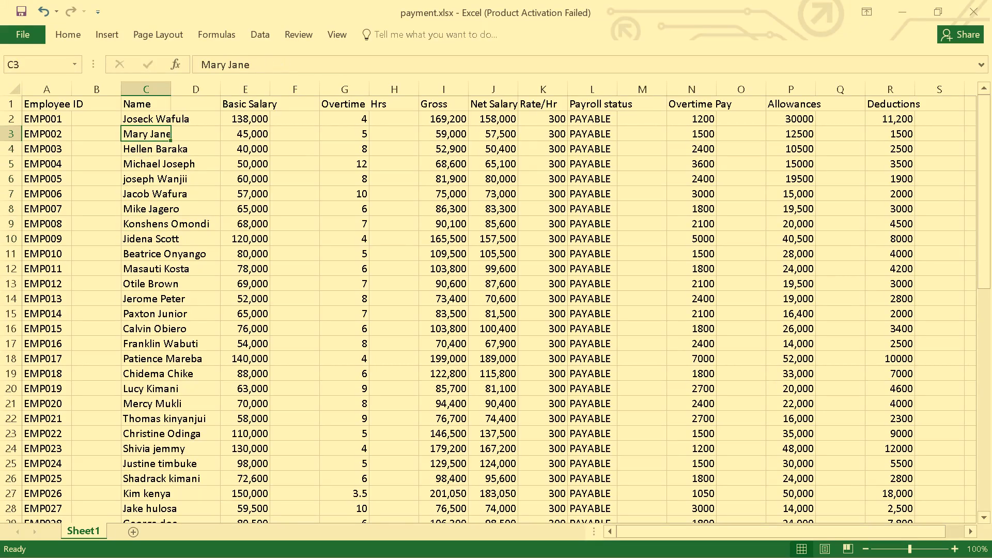
pyautogui.press('Up')
pyautogui.press('Up')
pyautogui.press('Up')
pyautogui.press('Up')
pyautogui.press('Up')
pyautogui.press('Up')
pyautogui.press('Up')
pyautogui.press('Up')
pyautogui.press('Up')
pyautogui.press('Up')
pyautogui.press('Up')
pyautogui.press('Up')
pyautogui.press('Up')
pyautogui.press('Up')
pyautogui.press('Up')
pyautogui.press('Up')
pyautogui.press('Down')
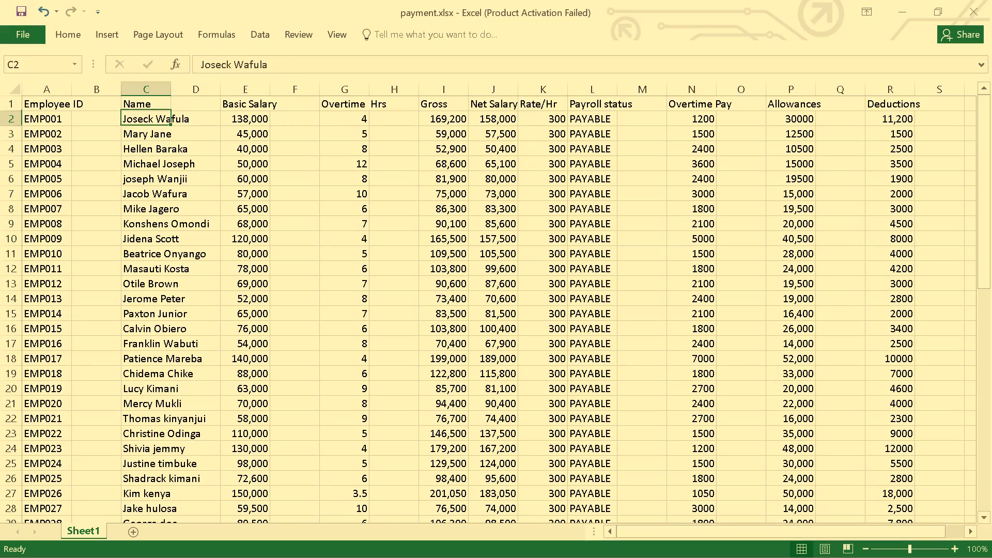
# Check the EMP001 record across to Allowances and the allowance entries from there down to EMP013.
pyautogui.press('Right')
pyautogui.press('Right')
pyautogui.press('Right')
pyautogui.press('Right')
pyautogui.press('Right')
pyautogui.press('Right')
pyautogui.press('Right')
pyautogui.press('Right')
pyautogui.press('Right')
pyautogui.press('Right')
pyautogui.press('Right')
pyautogui.press('Right')
pyautogui.press('Right')
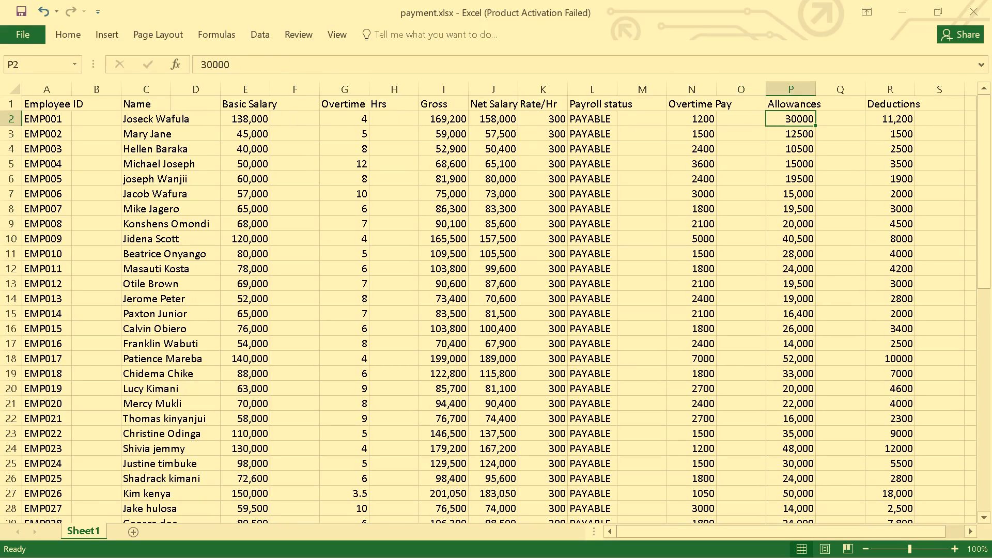
pyautogui.press('Down')
pyautogui.press('Down')
pyautogui.press('Down')
pyautogui.press('Down')
pyautogui.press('Down')
pyautogui.press('Down')
pyautogui.press('Down')
pyautogui.press('Down')
pyautogui.press('Down')
pyautogui.press('Down')
pyautogui.press('Down')
pyautogui.press('Down')
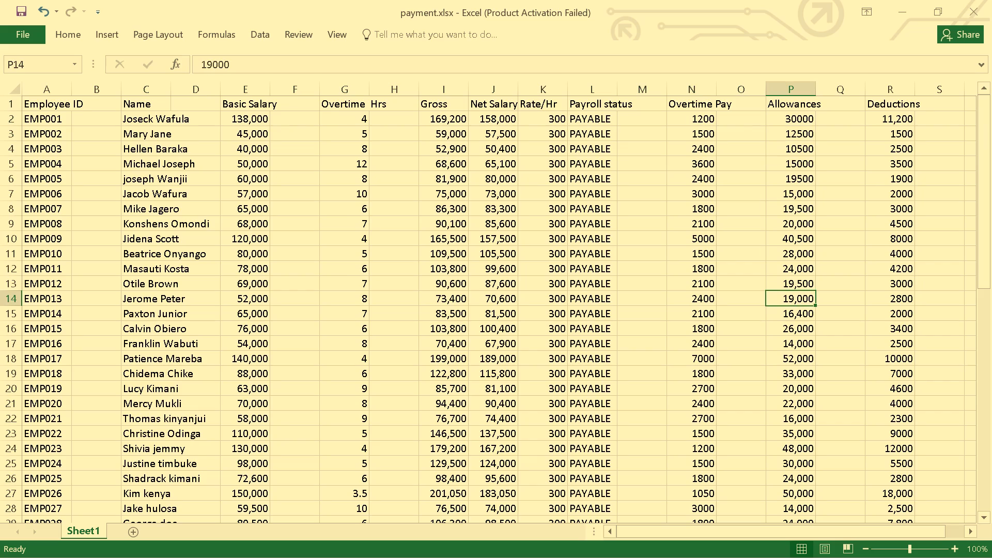
# Save the payroll workbook.
pyautogui.hotkey('ctrl', 's')
# Examine the Net Salary formulas from EMP033 down to the last record, EMP060.
pyautogui.scroll(-3, 145, 191)
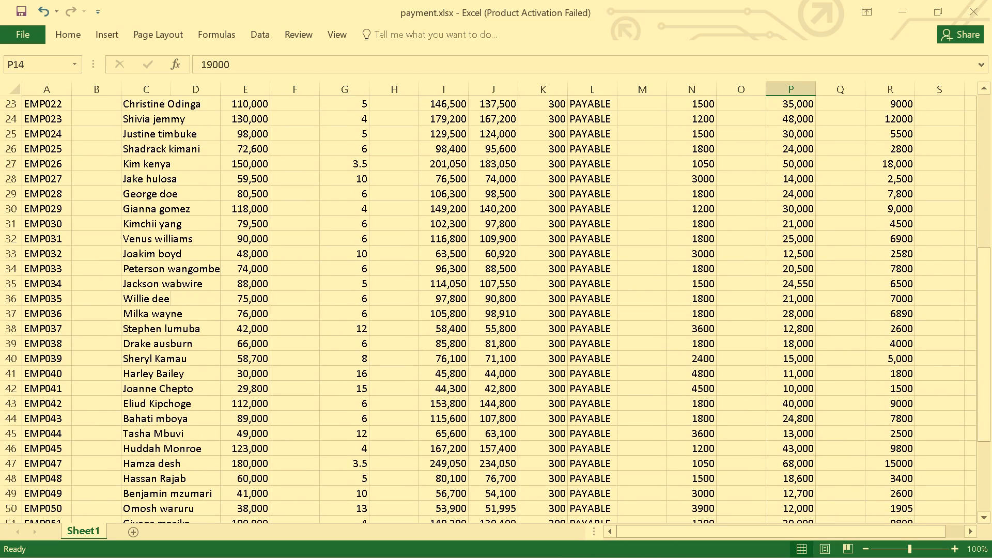
pyautogui.click(508, 267)
pyautogui.press('Down')
pyautogui.press('Down')
pyautogui.press('Down')
pyautogui.press('Down')
pyautogui.press('Down')
pyautogui.press('Down')
pyautogui.press('Down')
pyautogui.press('Down')
pyautogui.press('Down')
pyautogui.press('Down')
pyautogui.press('Down')
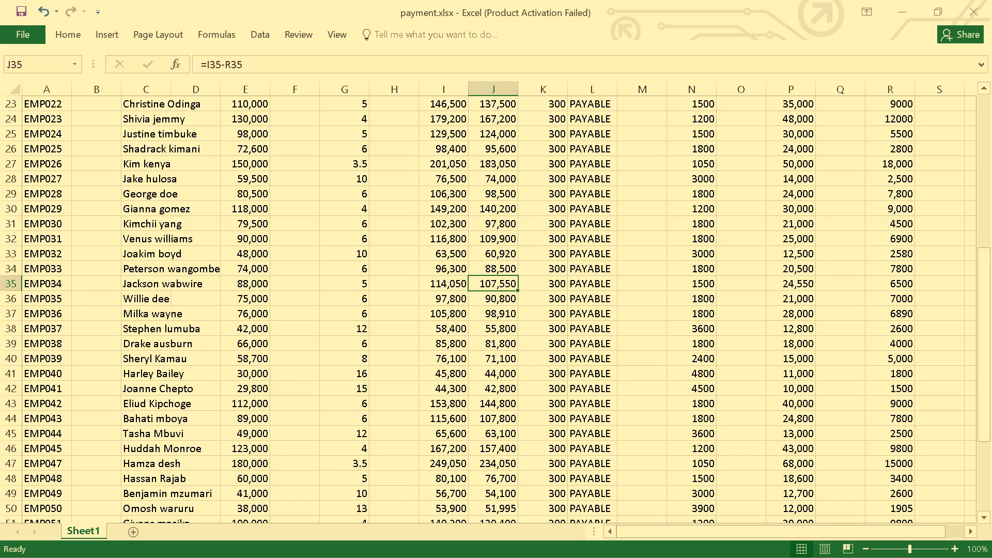
pyautogui.press('Down')
pyautogui.press('Down')
pyautogui.press('Down')
pyautogui.press('Down')
pyautogui.press('Down')
pyautogui.press('Down')
pyautogui.press('Down')
pyautogui.press('Down')
pyautogui.press('Down')
pyautogui.press('Down')
pyautogui.press('Down')
pyautogui.press('Down')
pyautogui.press('Down')
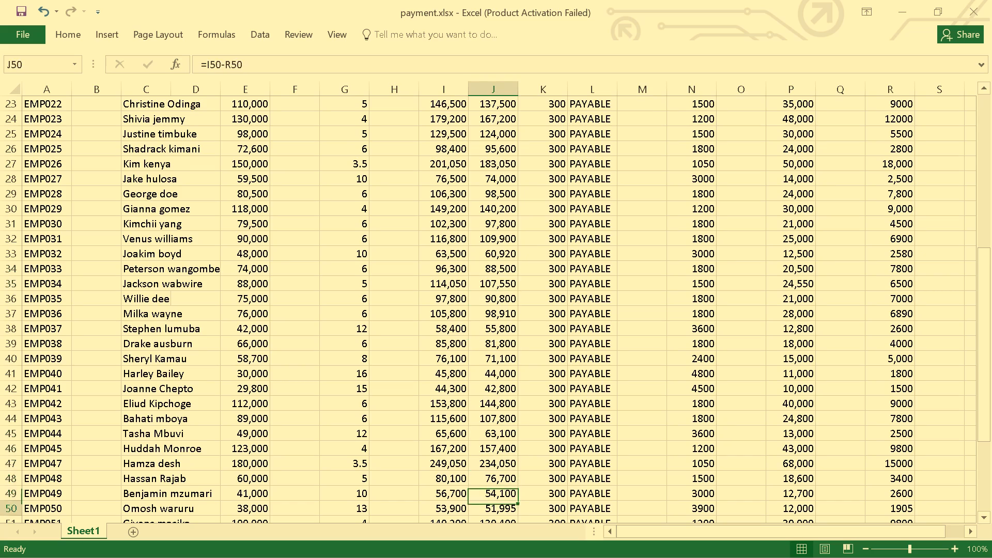
pyautogui.press('Down')
pyautogui.press('Down')
pyautogui.press('Down')
pyautogui.press('Down')
pyautogui.press('Down')
pyautogui.press('Down')
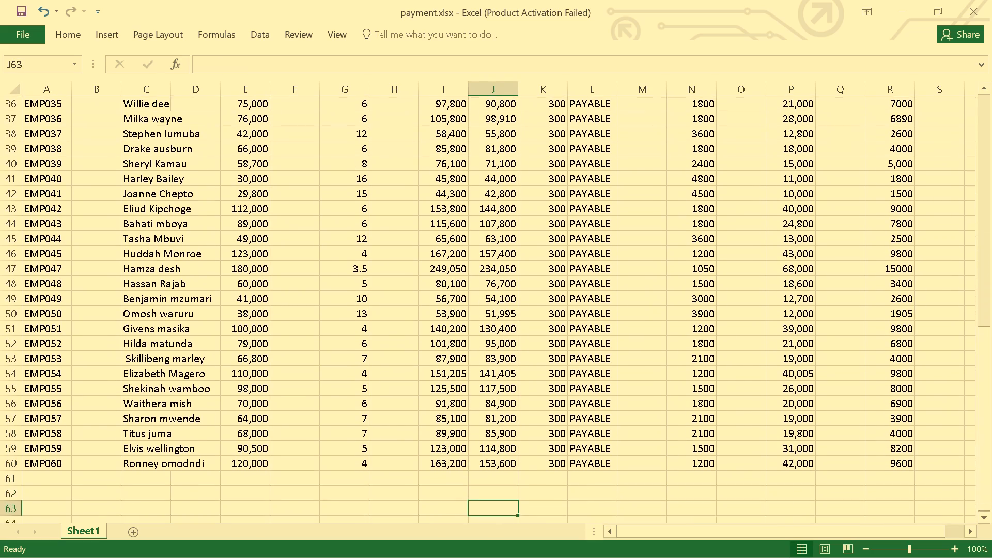
pyautogui.press('Down')
pyautogui.press('Down')
pyautogui.press('Down')
pyautogui.press('Down')
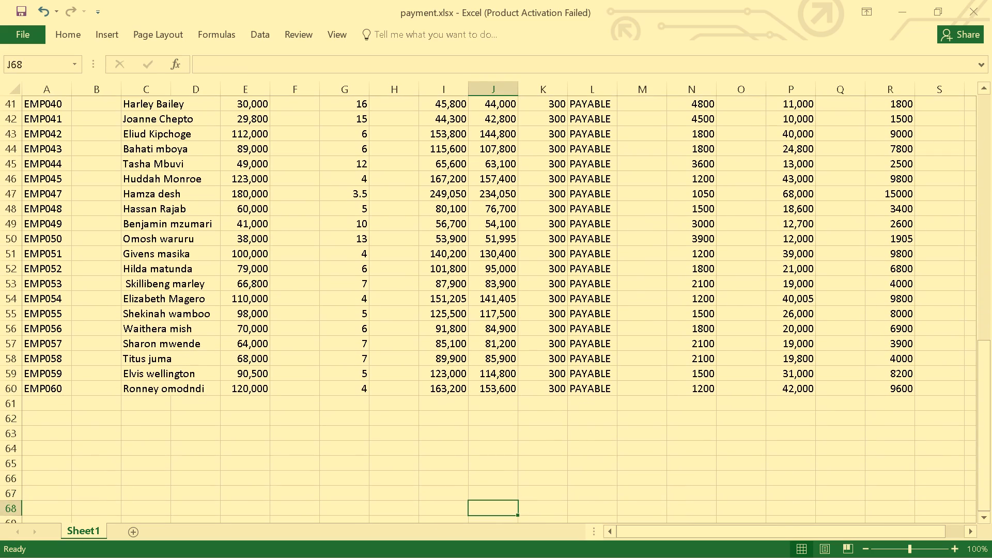
# Recheck the Net Salary formulas from EMP060 back up to EMP034.
pyautogui.press('Up')
pyautogui.press('Up')
pyautogui.press('Up')
pyautogui.press('Up')
pyautogui.press('Up')
pyautogui.press('Up')
pyautogui.press('Up')
pyautogui.press('Up')
pyautogui.press('Up')
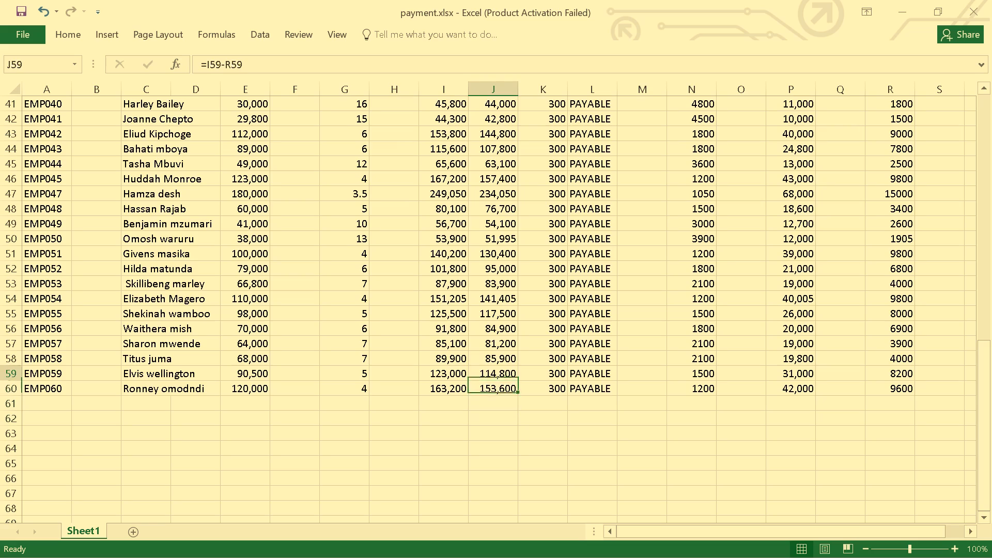
pyautogui.press('Up')
pyautogui.press('Up')
pyautogui.press('Up')
pyautogui.press('Up')
pyautogui.press('Up')
pyautogui.press('Up')
pyautogui.press('Up')
pyautogui.press('Up')
pyautogui.press('Up')
pyautogui.press('Up')
pyautogui.press('Up')
pyautogui.press('Up')
pyautogui.press('Up')
pyautogui.press('Up')
pyautogui.press('Up')
pyautogui.press('Up')
pyautogui.press('Up')
pyautogui.press('Up')
pyautogui.press('Up')
pyautogui.press('Up')
pyautogui.press('Up')
pyautogui.press('Up')
pyautogui.press('Up')
pyautogui.press('Up')
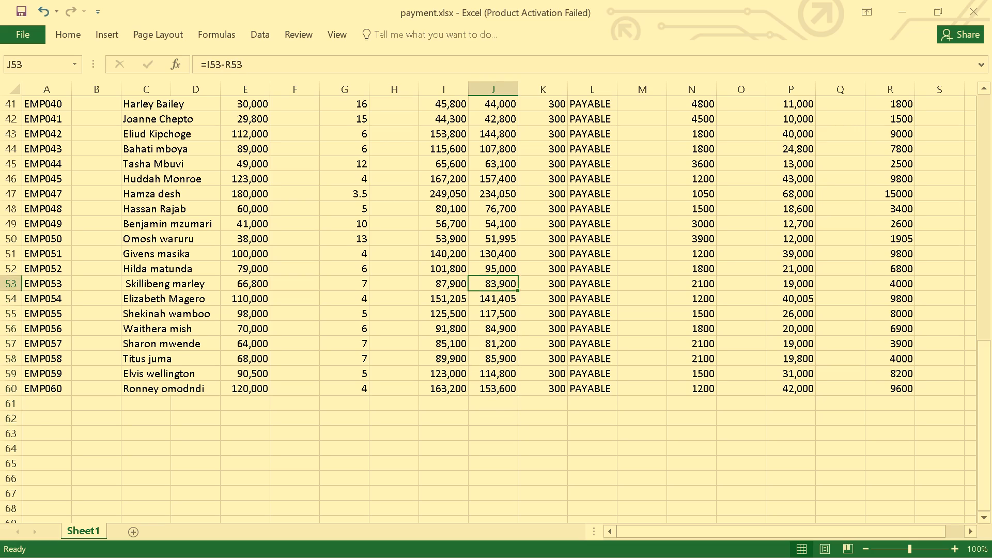
pyautogui.press('Right')
pyautogui.press('Right')
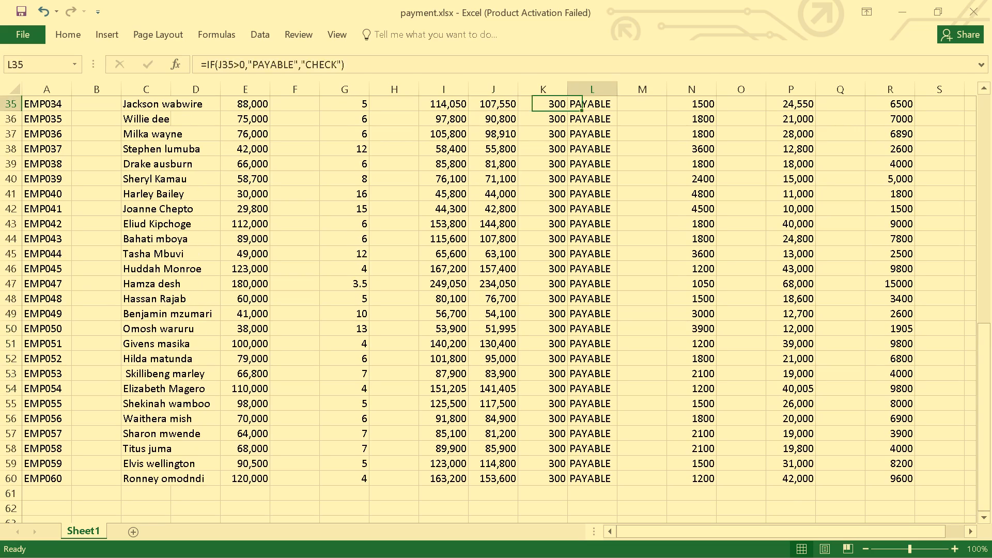
pyautogui.press('Right')
pyautogui.press('Right')
pyautogui.press('Right')
pyautogui.press('Right')
pyautogui.press('Right')
pyautogui.press('Right')
pyautogui.press('Right')
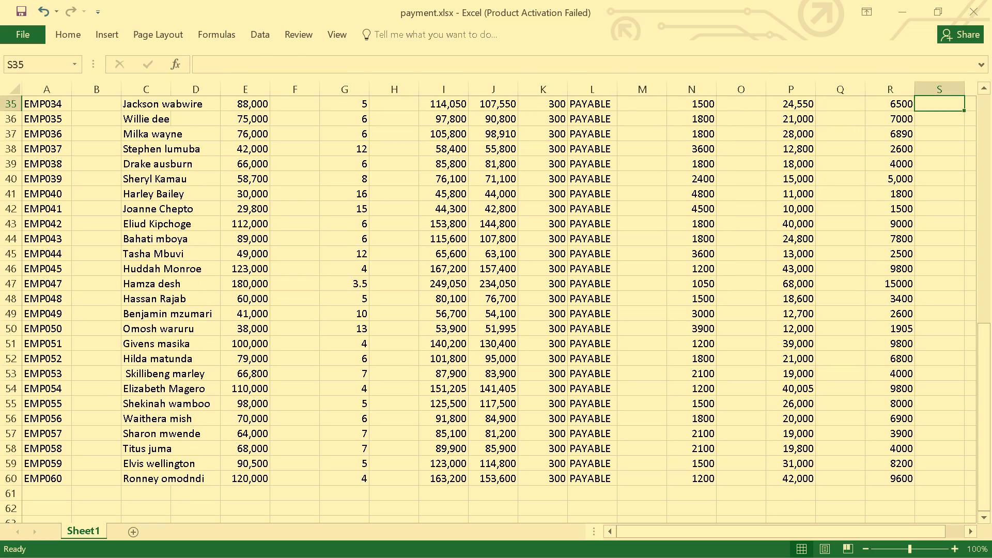
pyautogui.press('Left')
pyautogui.scroll(2, 508, 267)
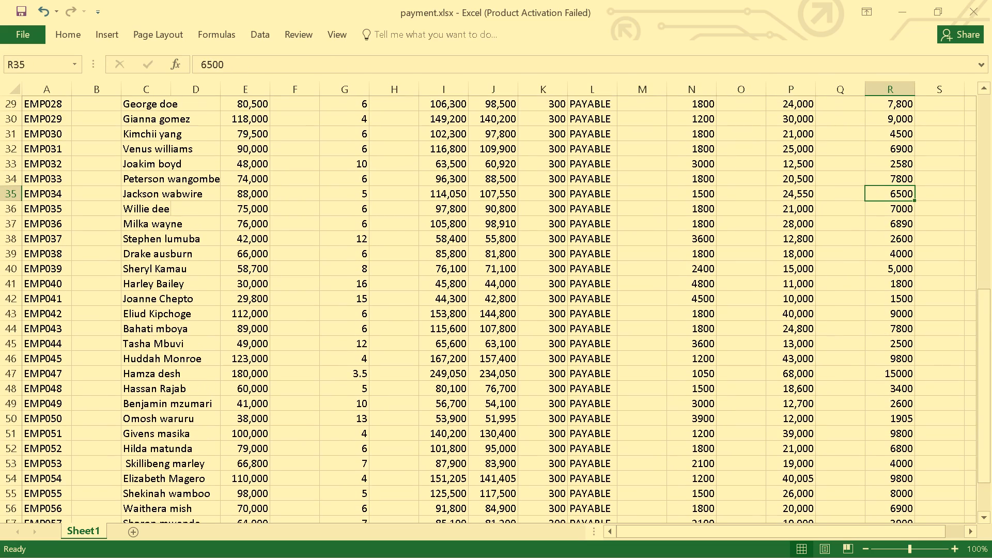
pyautogui.click(897, 313)
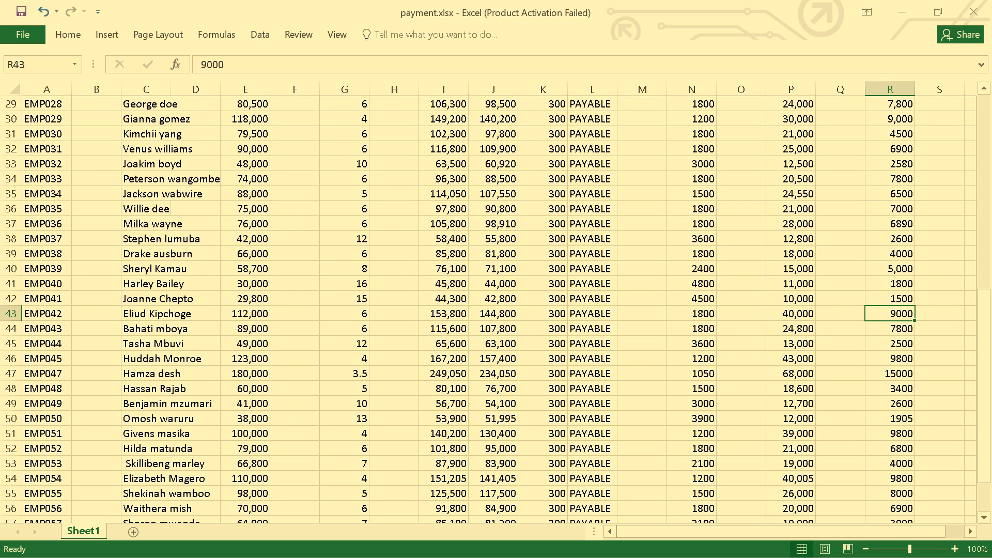
pyautogui.click(214, 65)
pyautogui.press('BackSpace')
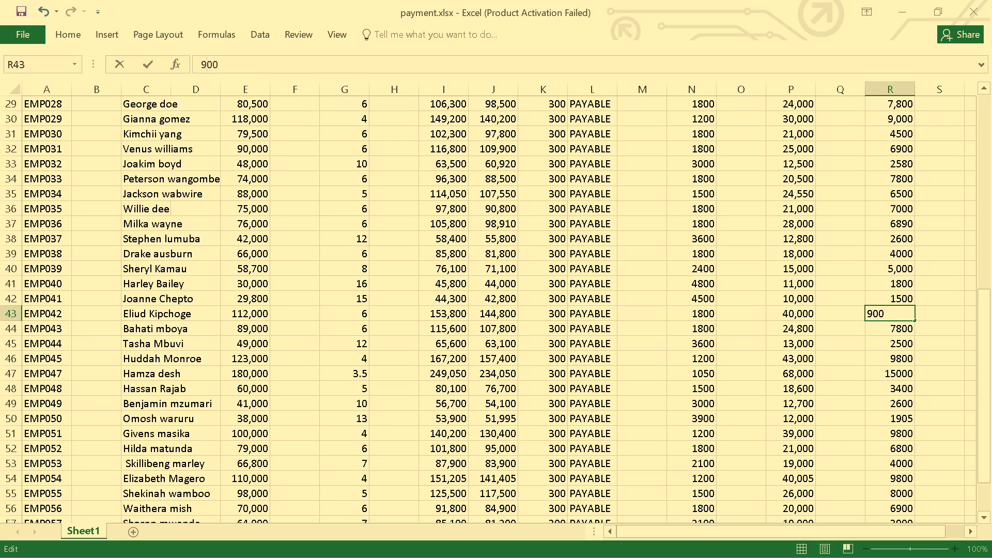
pyautogui.press('5')
pyautogui.press('Return')
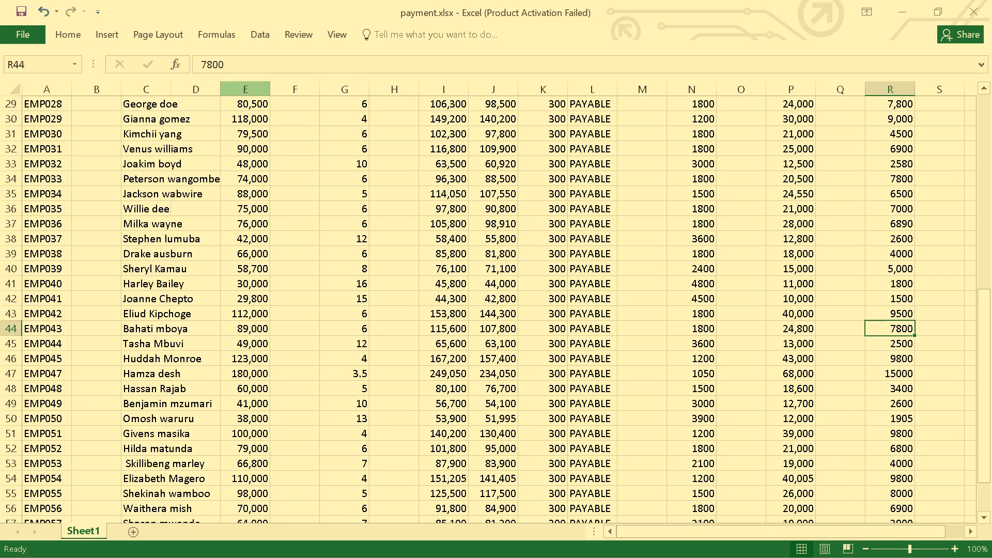
pyautogui.click(909, 391)
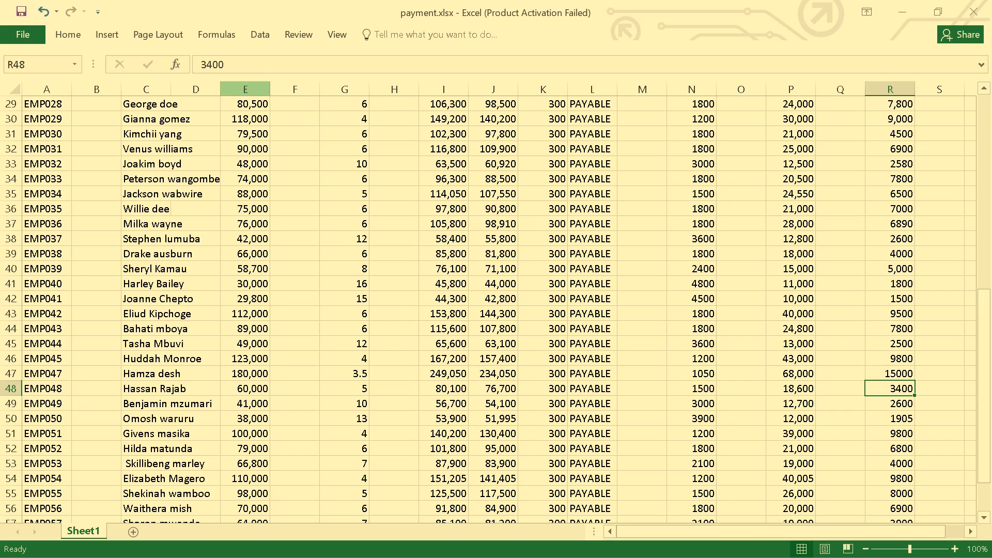
pyautogui.click(211, 62)
pyautogui.press('BackSpace')
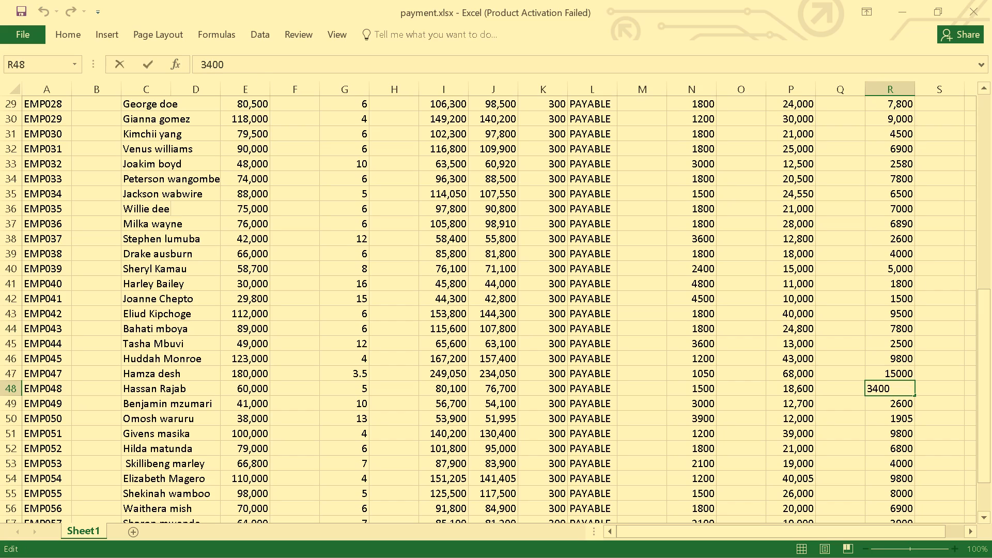
pyautogui.press('8')
pyautogui.press('Return')
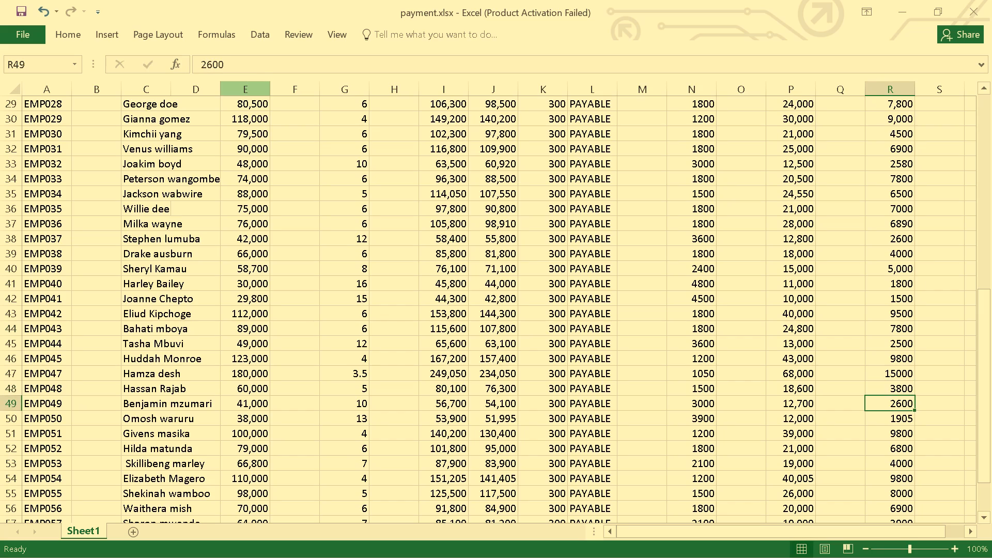
pyautogui.scroll(-1, 621, 247)
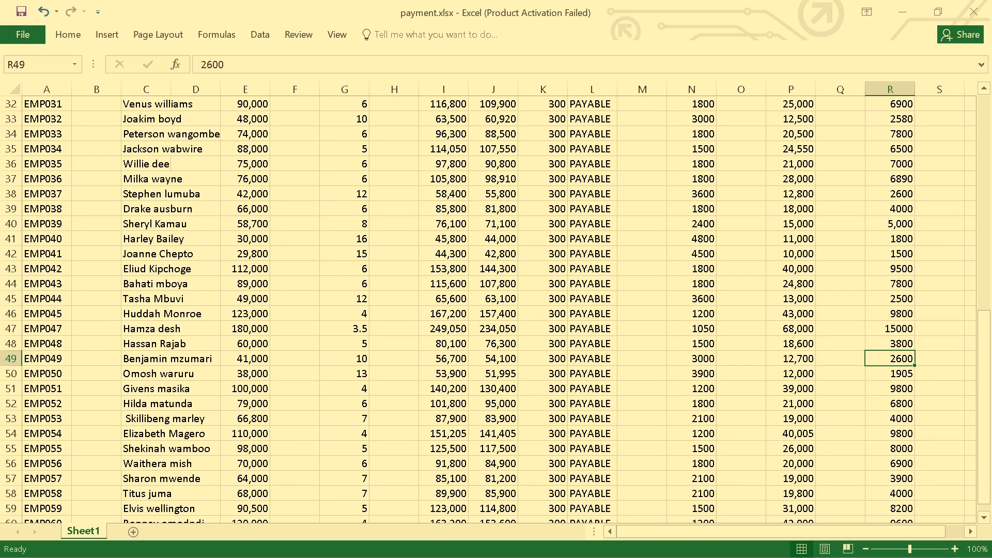
pyautogui.scroll(3, 621, 247)
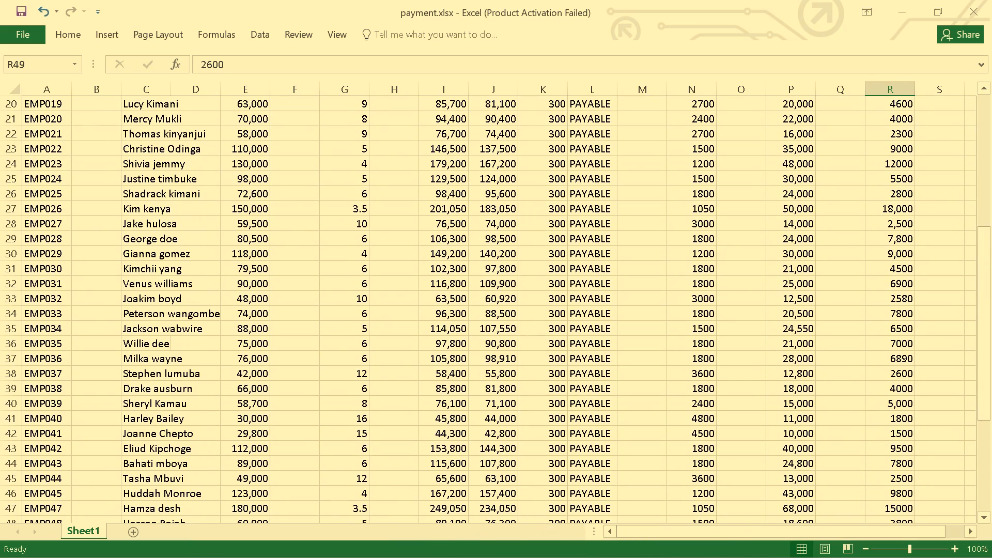
pyautogui.click(700, 334)
pyautogui.scroll(3, 700, 334)
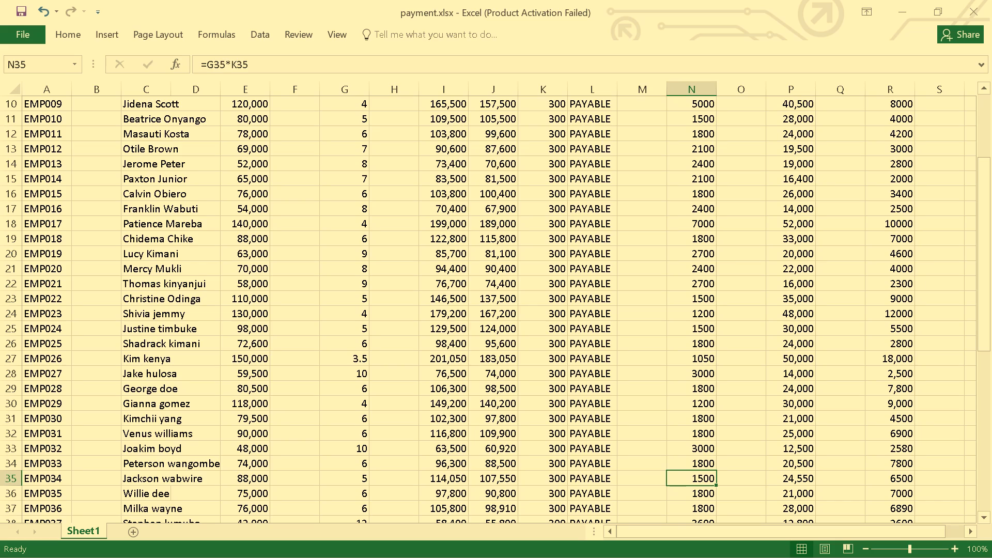
pyautogui.press('Right')
pyautogui.press('Right')
pyautogui.press('Right')
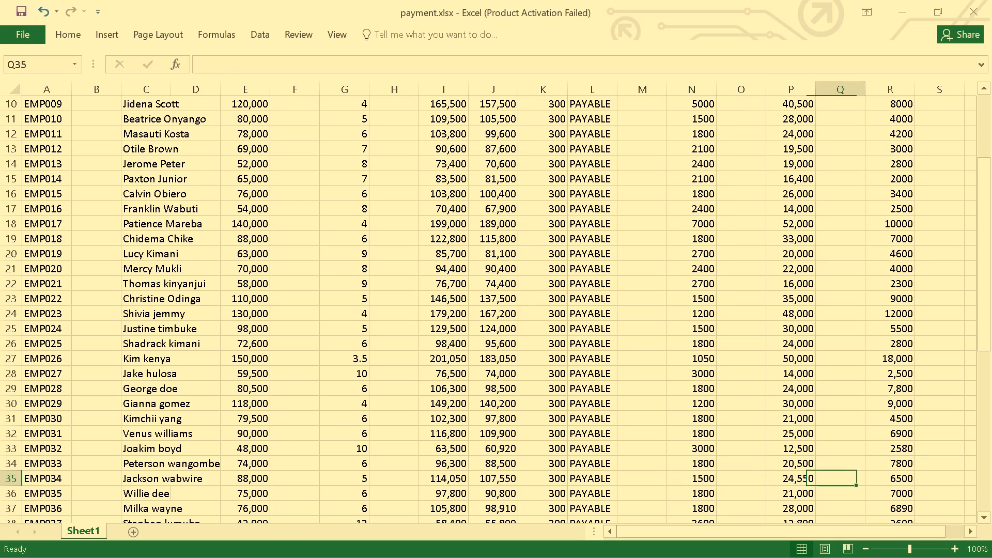
pyautogui.press('Left')
pyautogui.press('Up')
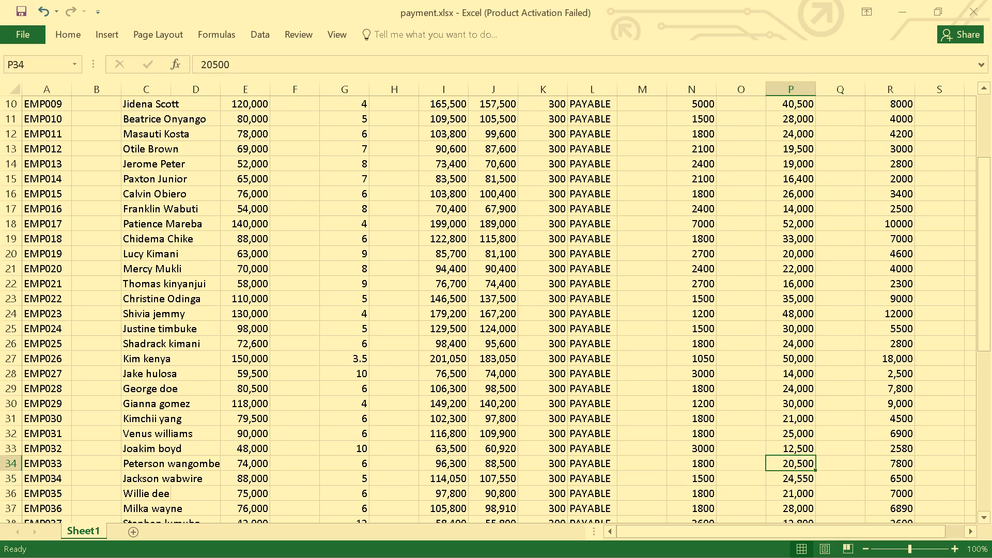
pyautogui.press('Up')
pyautogui.press('Up')
pyautogui.press('Up')
pyautogui.press('Up')
pyautogui.press('Up')
pyautogui.press('Down')
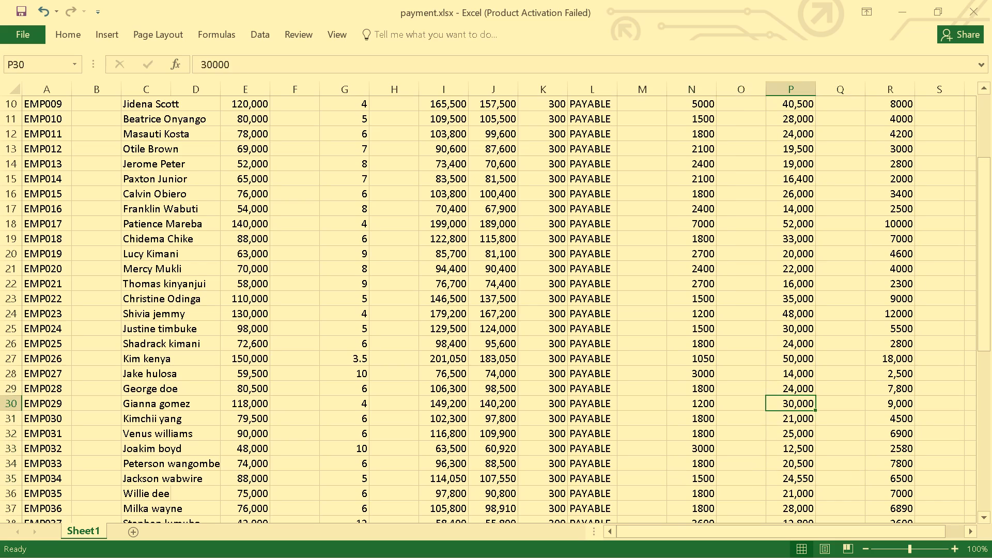
# Examine the allowance entries from EMP030 down through EMP052.
pyautogui.press('Down')
pyautogui.press('Down')
pyautogui.press('Down')
pyautogui.press('Down')
pyautogui.press('Down')
pyautogui.press('Down')
pyautogui.press('Down')
pyautogui.press('Down')
pyautogui.press('Down')
pyautogui.press('Down')
pyautogui.press('Down')
pyautogui.press('Down')
pyautogui.press('Down')
pyautogui.press('Down')
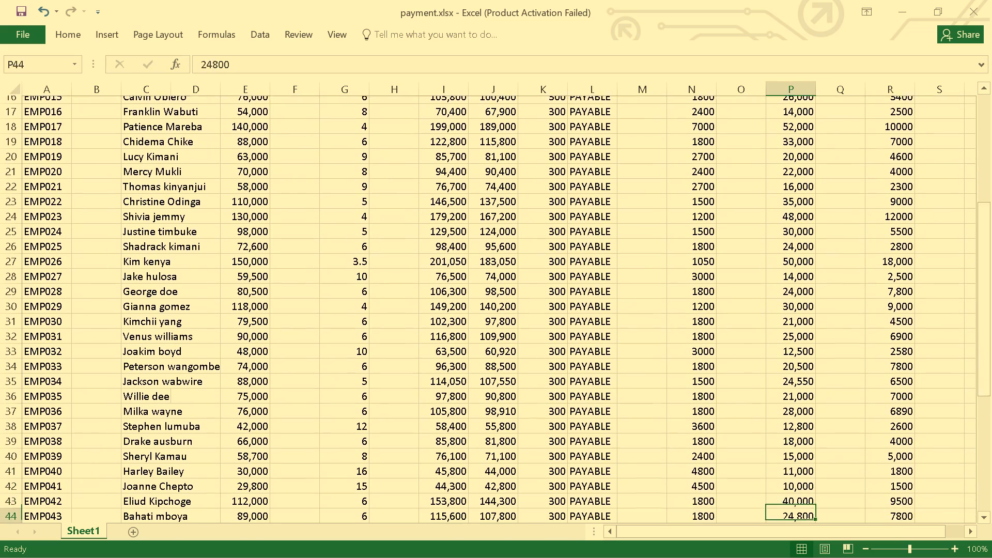
pyautogui.press('Down')
pyautogui.press('Down')
pyautogui.press('Down')
pyautogui.press('Down')
pyautogui.press('Down')
pyautogui.press('Down')
pyautogui.press('Down')
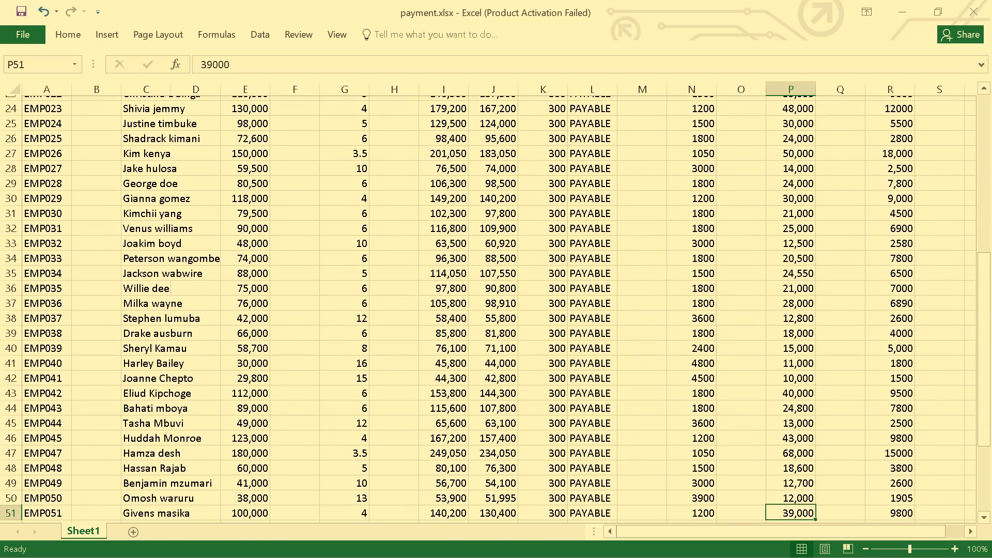
pyautogui.press('Down')
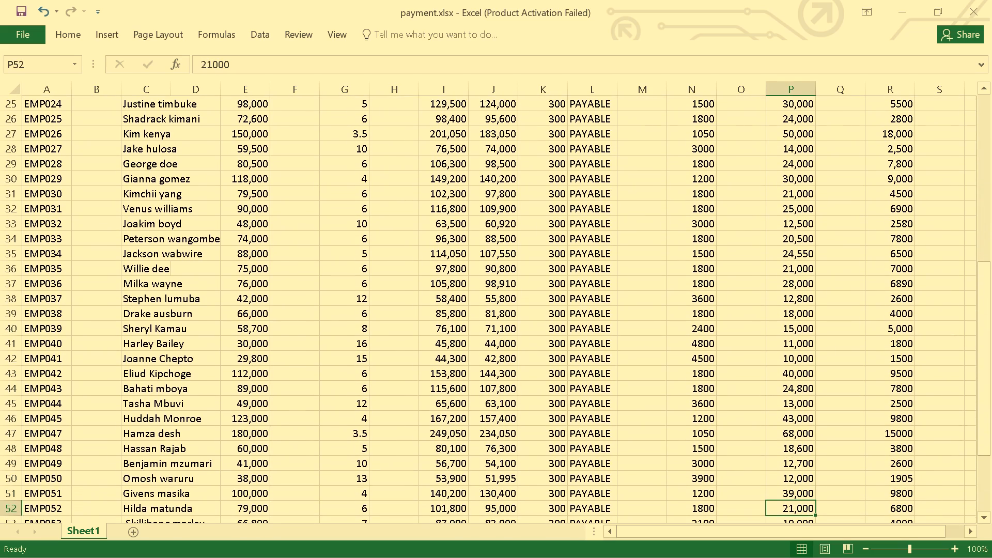